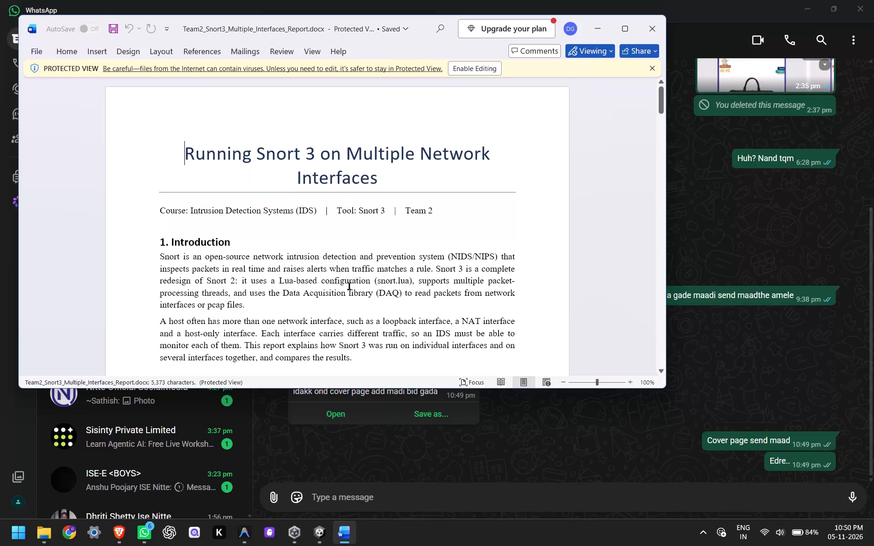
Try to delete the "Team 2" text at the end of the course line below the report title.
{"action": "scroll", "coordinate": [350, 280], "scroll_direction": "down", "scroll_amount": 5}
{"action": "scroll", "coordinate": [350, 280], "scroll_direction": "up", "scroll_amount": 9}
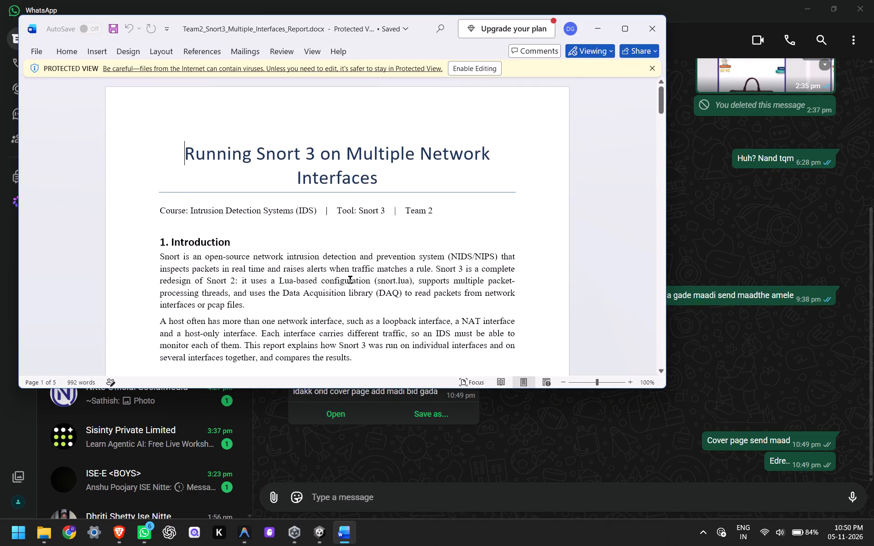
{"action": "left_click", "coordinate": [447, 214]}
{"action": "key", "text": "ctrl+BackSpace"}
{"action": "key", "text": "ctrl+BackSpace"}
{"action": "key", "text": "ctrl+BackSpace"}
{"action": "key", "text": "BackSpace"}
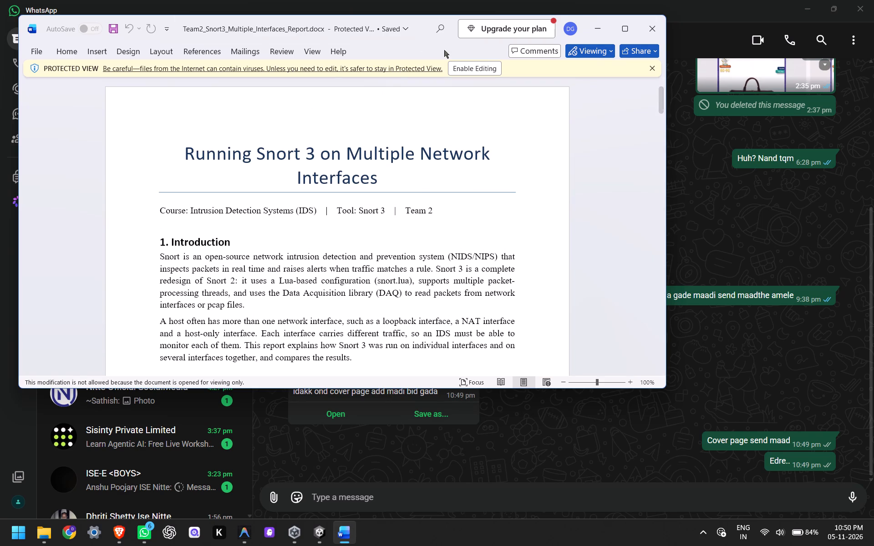
Maximize the report window and enable editing of the protected document.
{"action": "left_click", "coordinate": [629, 35]}
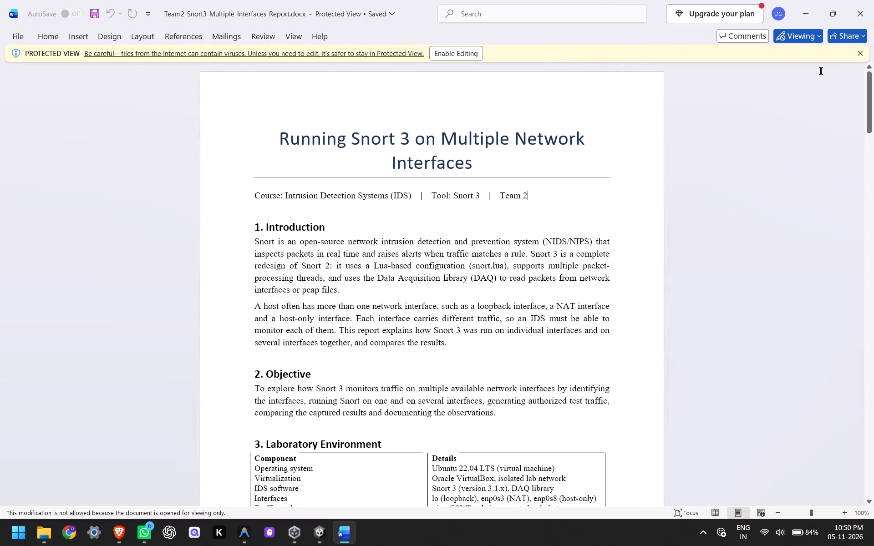
{"action": "left_click", "coordinate": [459, 56]}
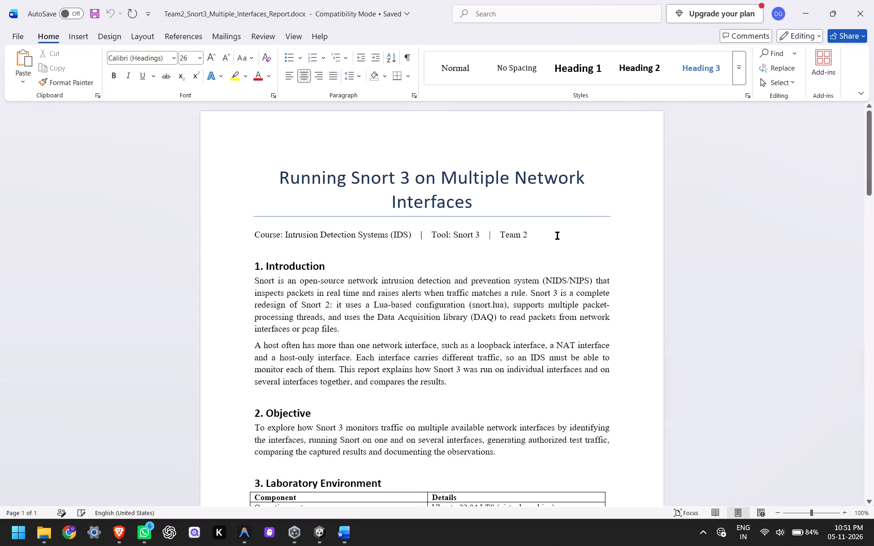
Delete the whole course, tool and team line beneath the report title, including its empty paragraph.
{"action": "left_click", "coordinate": [551, 236]}
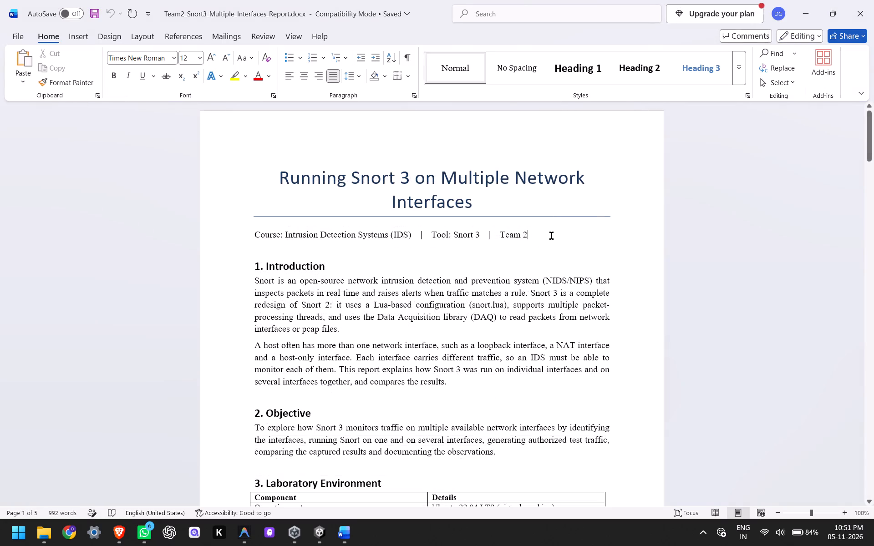
{"action": "key", "text": "ctrl+BackSpace"}
{"action": "key", "text": "ctrl+BackSpace"}
{"action": "key", "text": "ctrl+BackSpace"}
{"action": "key", "text": "BackSpace"}
{"action": "key", "text": "BackSpace"}
{"action": "key", "text": "BackSpace"}
{"action": "key", "text": "BackSpace"}
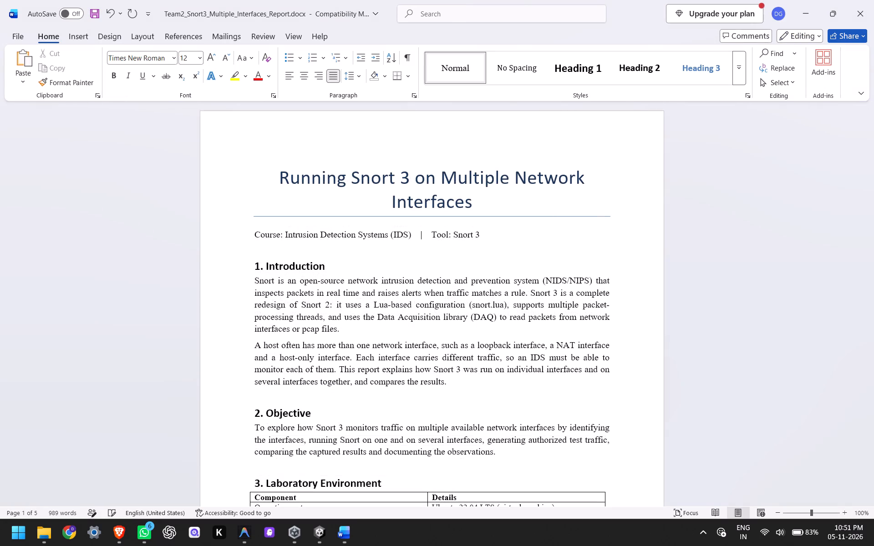
{"action": "key", "text": "ctrl+BackSpace"}
{"action": "key", "text": "ctrl+BackSpace"}
{"action": "key", "text": "ctrl+BackSpace"}
{"action": "key", "text": "ctrl+BackSpace"}
{"action": "key", "text": "ctrl+BackSpace"}
{"action": "key", "text": "ctrl+BackSpace"}
{"action": "key", "text": "ctrl+BackSpace"}
{"action": "key", "text": "ctrl+BackSpace"}
{"action": "key", "text": "ctrl+BackSpace"}
{"action": "key", "text": "ctrl+BackSpace"}
{"action": "key", "text": "ctrl+BackSpace"}
{"action": "key", "text": "ctrl+BackSpace"}
{"action": "key", "text": "ctrl+BackSpace"}
{"action": "key", "text": "BackSpace"}
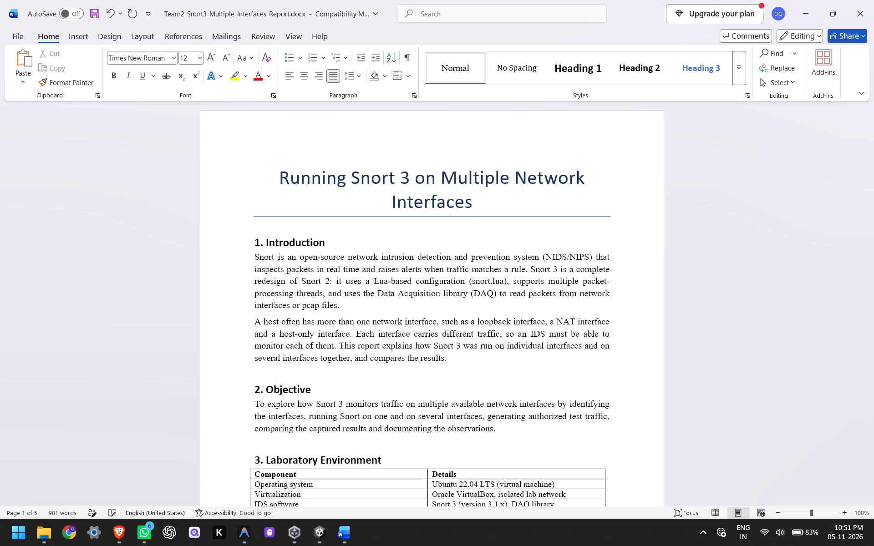
Review the whole report from the laboratory environment through the implementation figures, comparison table, observations and conclusion, and return to the first page.
{"action": "scroll", "coordinate": [495, 391], "scroll_direction": "down", "scroll_amount": 1}
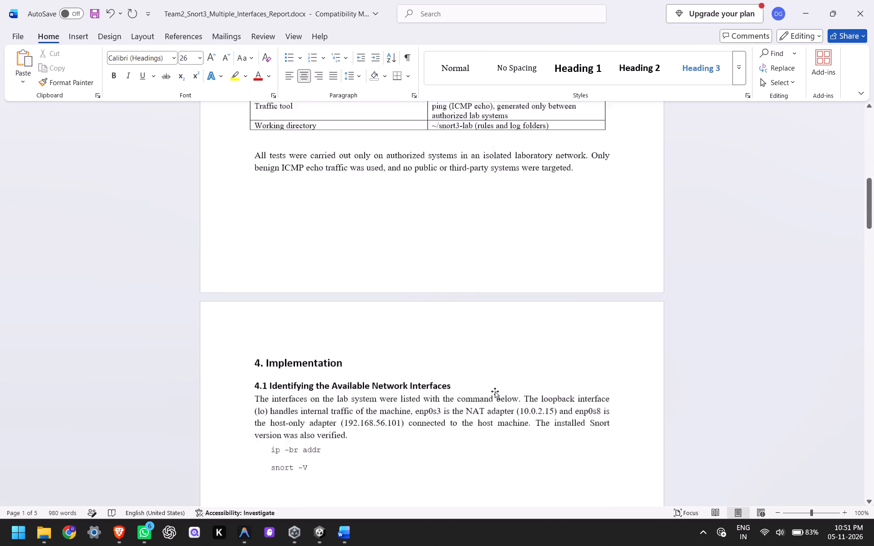
{"action": "scroll", "coordinate": [495, 391], "scroll_direction": "down", "scroll_amount": 3}
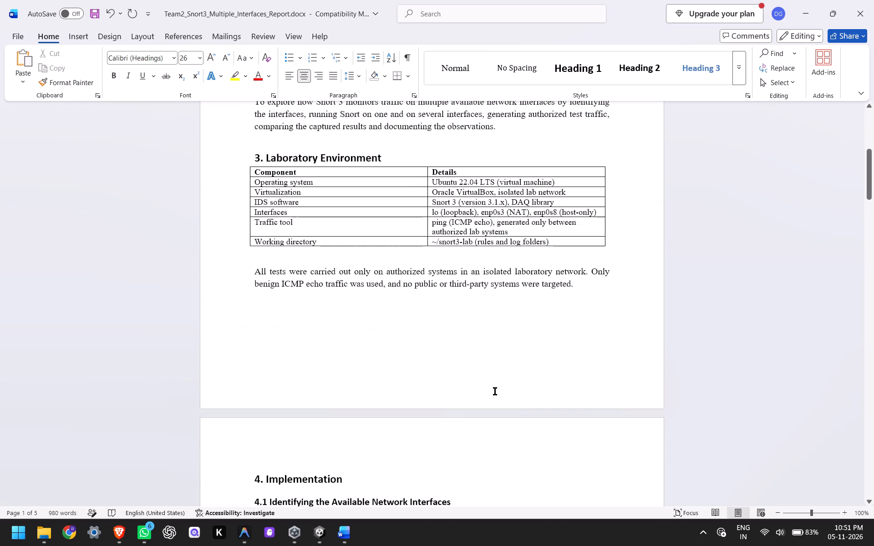
{"action": "scroll", "coordinate": [495, 391], "scroll_direction": "down", "scroll_amount": 4}
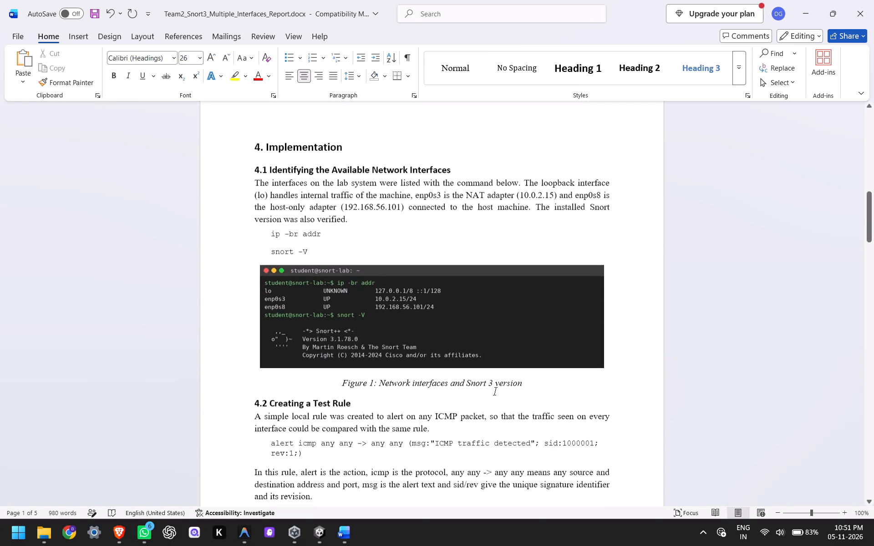
{"action": "scroll", "coordinate": [495, 391], "scroll_direction": "down", "scroll_amount": 3}
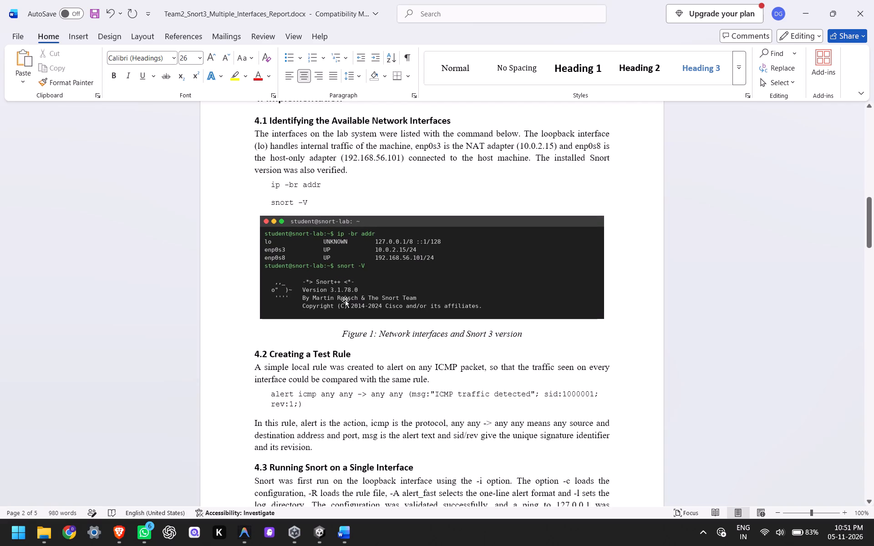
{"action": "scroll", "coordinate": [346, 299], "scroll_direction": "down", "scroll_amount": 3}
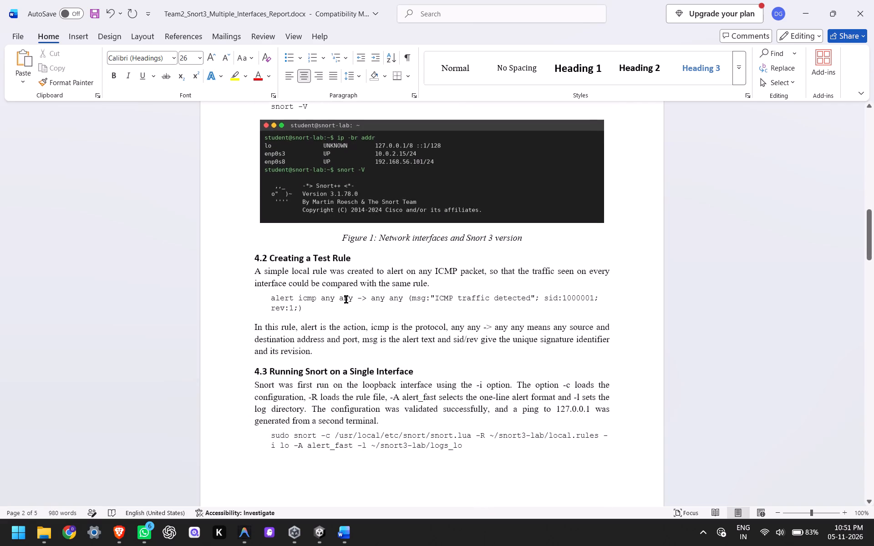
{"action": "scroll", "coordinate": [346, 299], "scroll_direction": "down", "scroll_amount": 2}
{"action": "scroll", "coordinate": [346, 299], "scroll_direction": "up", "scroll_amount": 2}
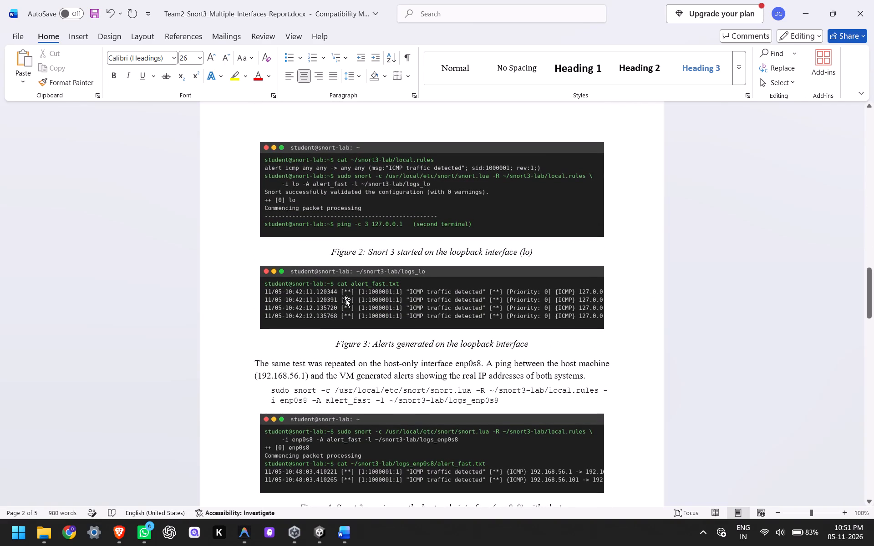
{"action": "scroll", "coordinate": [346, 299], "scroll_direction": "up", "scroll_amount": 5}
{"action": "scroll", "coordinate": [346, 299], "scroll_direction": "down", "scroll_amount": 2}
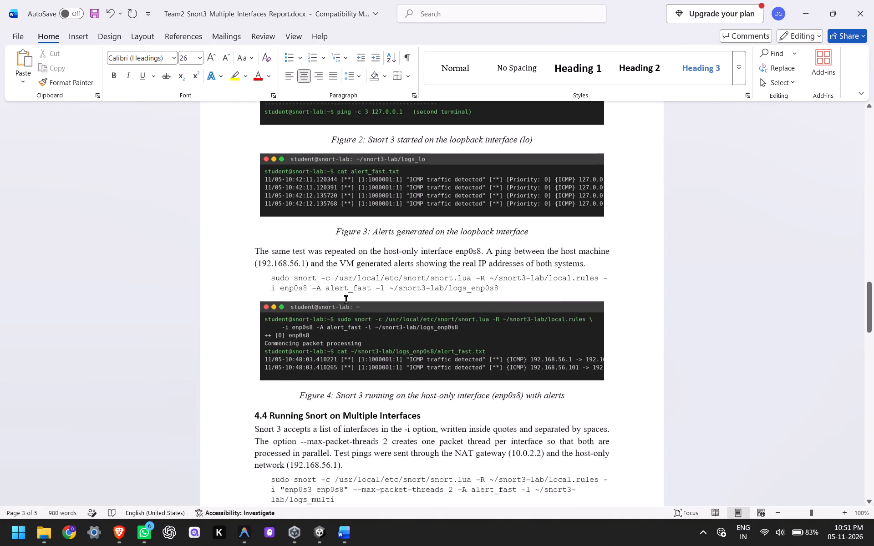
{"action": "scroll", "coordinate": [346, 299], "scroll_direction": "down", "scroll_amount": 6}
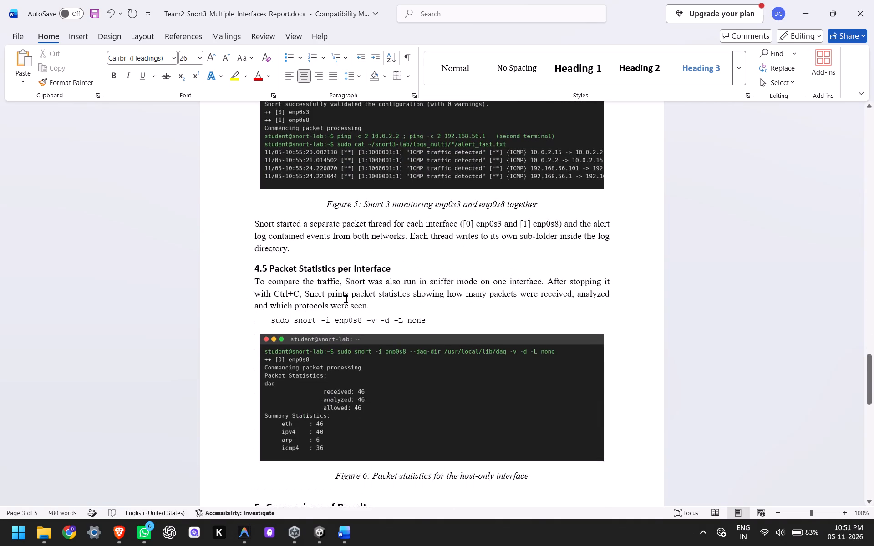
{"action": "scroll", "coordinate": [346, 299], "scroll_direction": "down", "scroll_amount": 6}
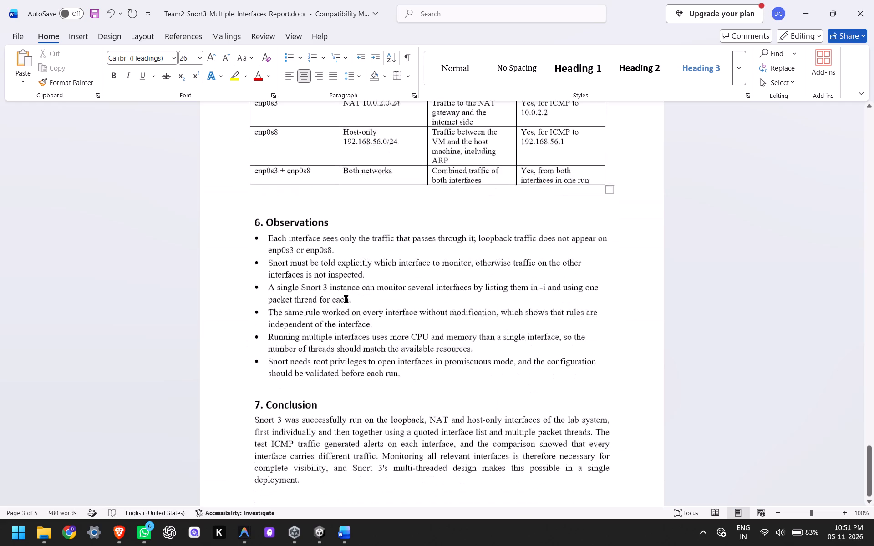
{"action": "scroll", "coordinate": [346, 299], "scroll_direction": "down", "scroll_amount": 6}
{"action": "scroll", "coordinate": [346, 299], "scroll_direction": "up", "scroll_amount": 5}
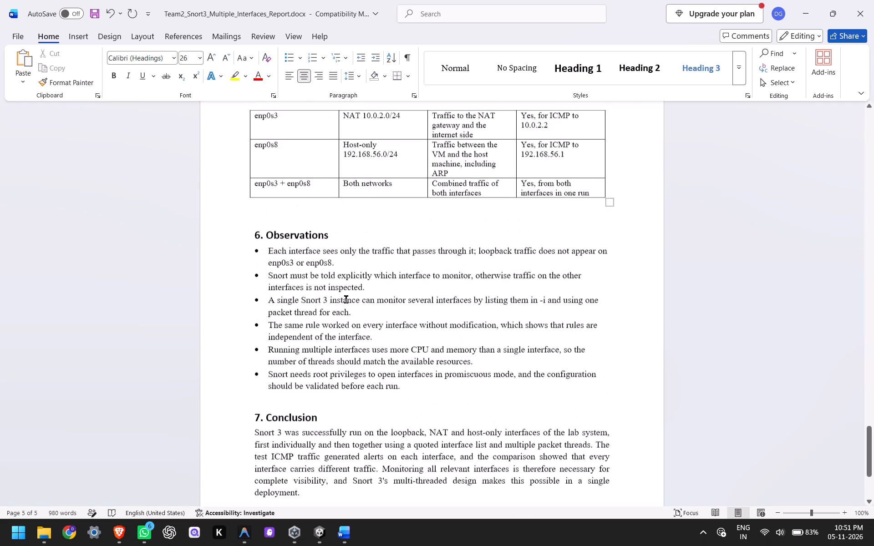
{"action": "scroll", "coordinate": [346, 299], "scroll_direction": "up", "scroll_amount": 14}
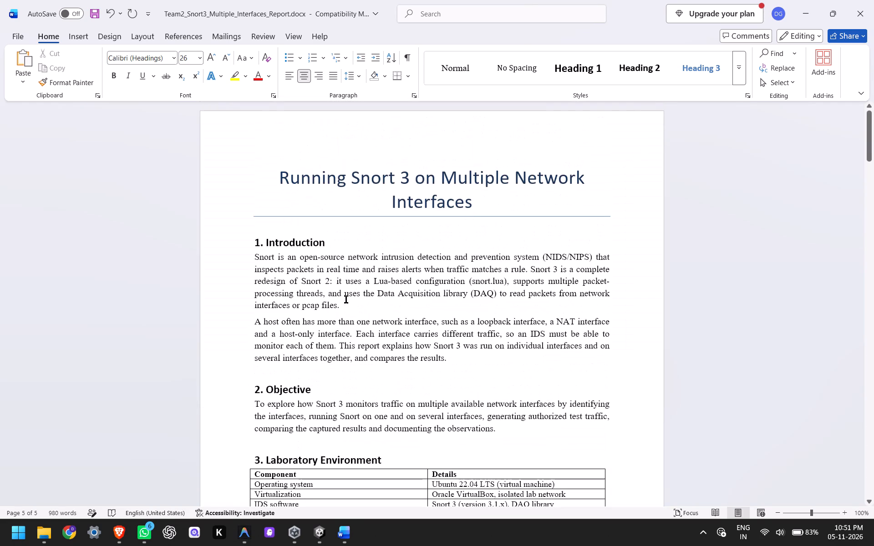
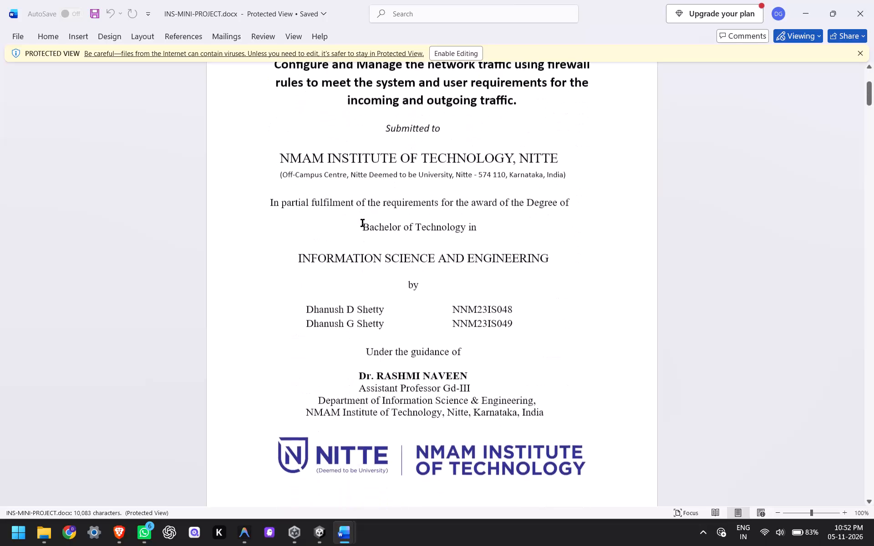
Return to the first page of the INS-MINI-PROJECT document and enable editing.
{"action": "scroll", "coordinate": [362, 223], "scroll_direction": "up", "scroll_amount": 1}
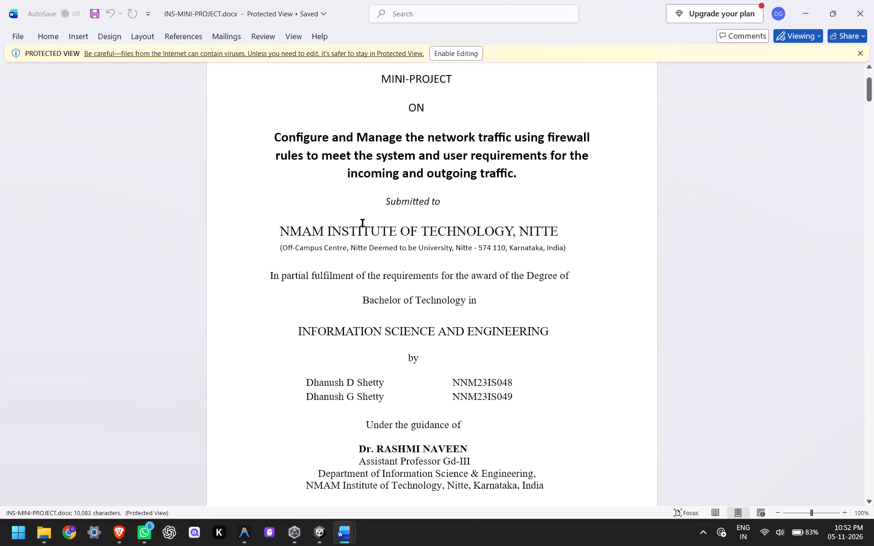
{"action": "scroll", "coordinate": [362, 223], "scroll_direction": "up", "scroll_amount": 1}
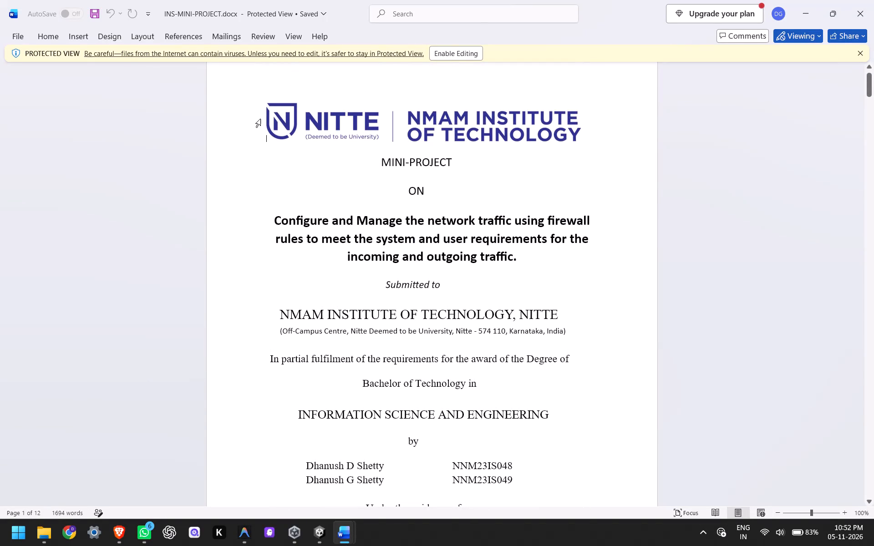
{"action": "left_click", "coordinate": [456, 60]}
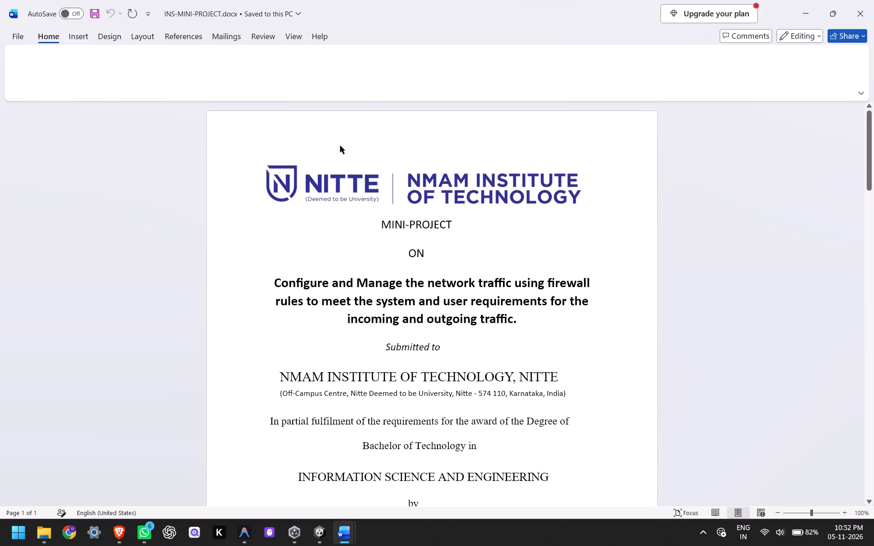
Copy the entire cover page of INS-MINI-PROJECT, from the top institute logo through the bottom logo.
{"action": "scroll", "coordinate": [340, 146], "scroll_direction": "down", "scroll_amount": 1}
{"action": "left_click_drag", "start_coordinate": [239, 134], "coordinate": [264, 215]}
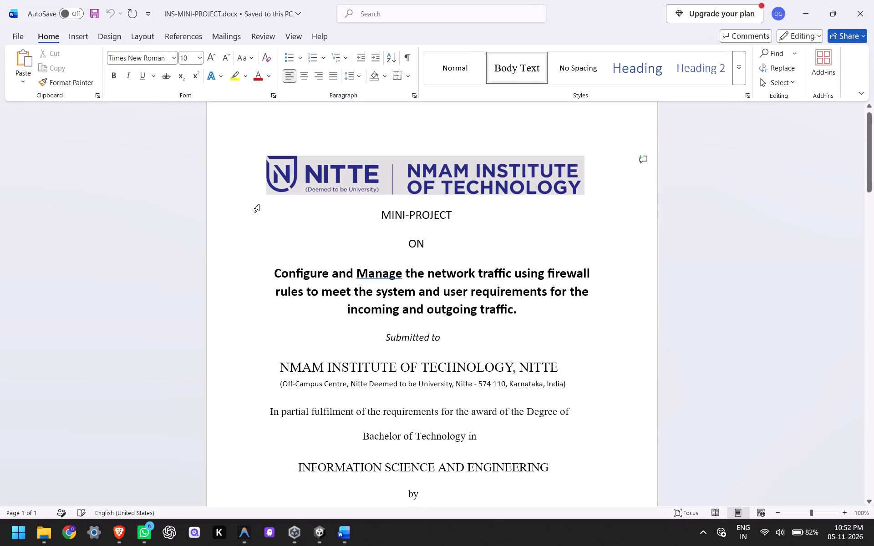
{"action": "left_click_drag", "start_coordinate": [264, 215], "coordinate": [440, 545]}
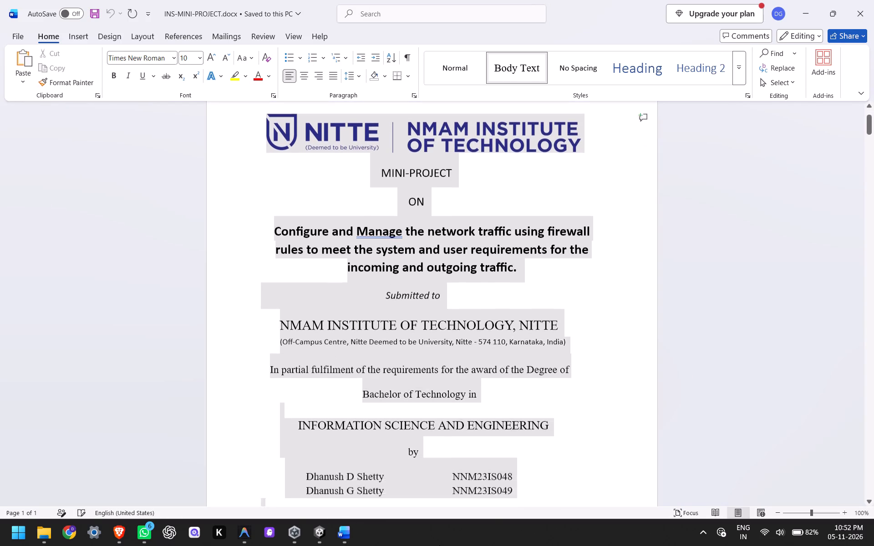
{"action": "left_click_drag", "start_coordinate": [440, 545], "coordinate": [606, 371]}
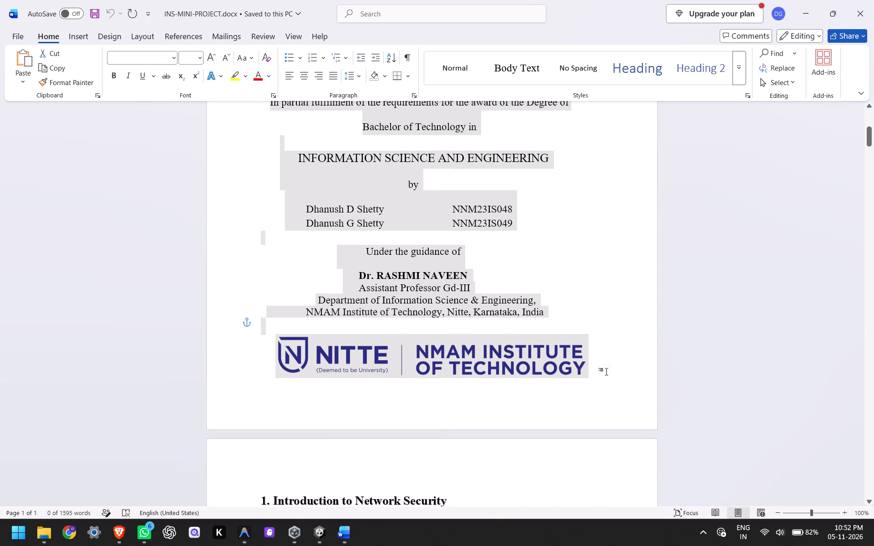
{"action": "key", "text": "ctrl+c"}
In the Team2 Snort 3 report, insert empty paragraphs above the report title to clear the first page for a cover.
{"action": "left_click", "coordinate": [346, 541]}
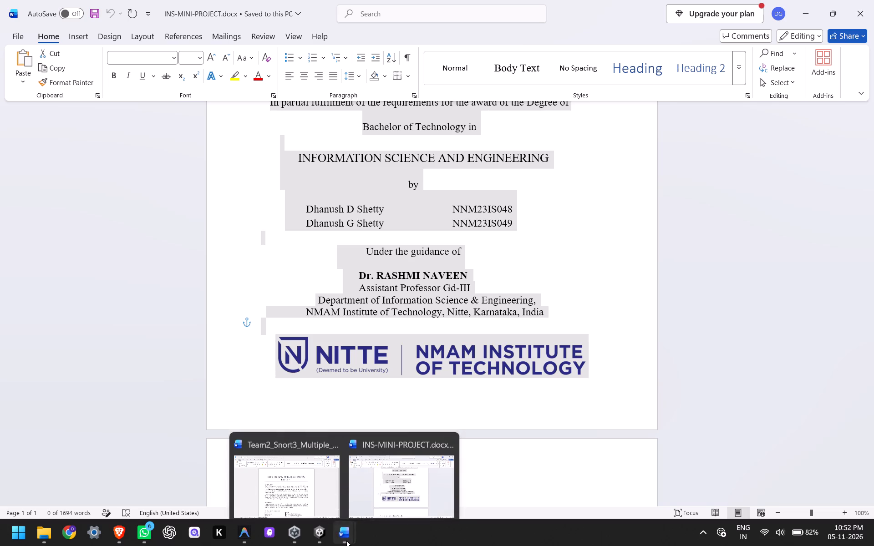
{"action": "left_click", "coordinate": [403, 498]}
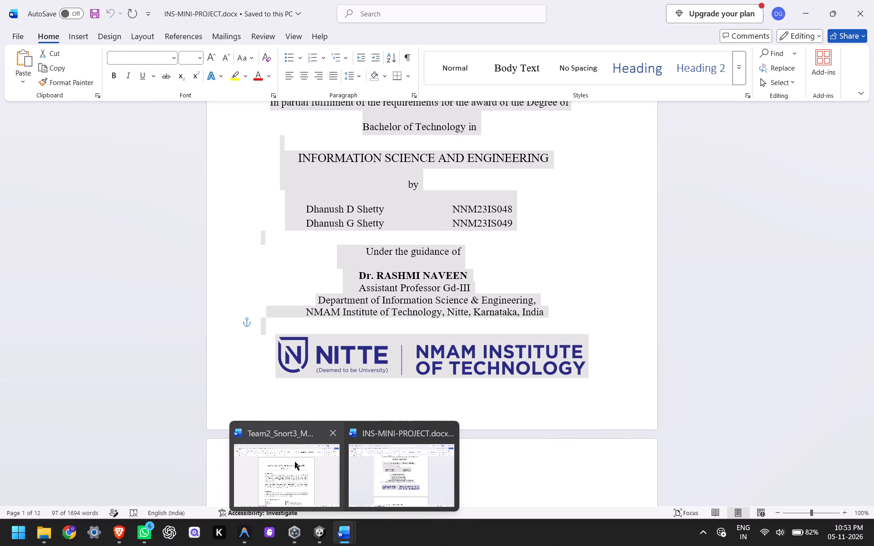
{"action": "left_click", "coordinate": [298, 479]}
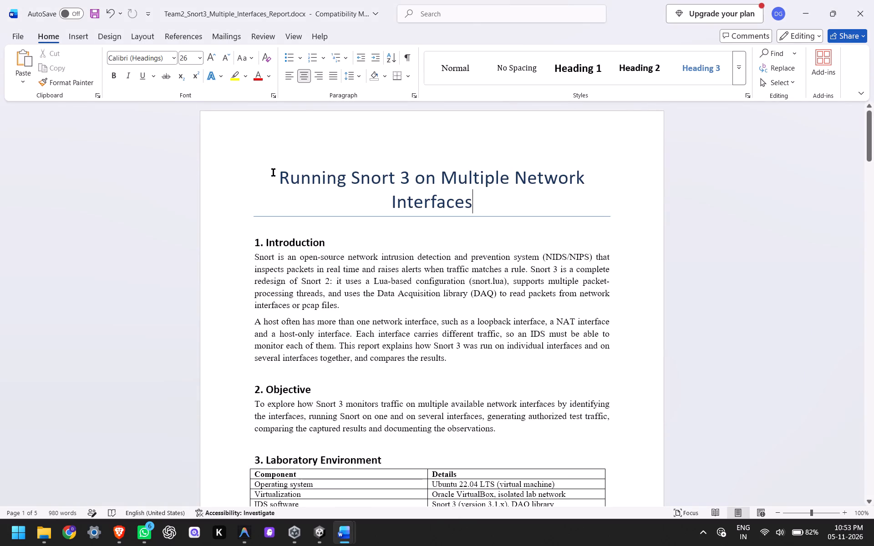
{"action": "left_click", "coordinate": [273, 173]}
{"action": "key", "text": "Return"}
{"action": "key", "text": "Return"}
{"action": "key", "text": "Return"}
{"action": "key", "text": "Return"}
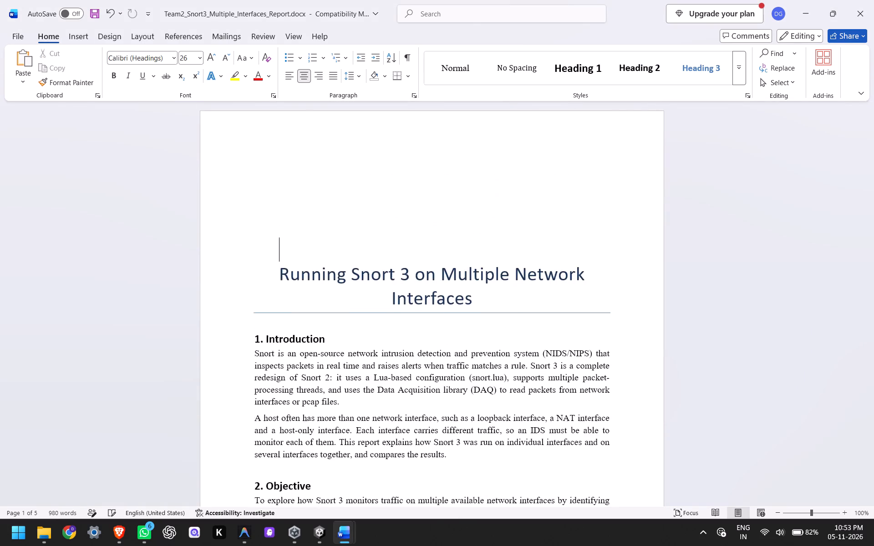
{"action": "key", "text": "Return"}
{"action": "scroll", "coordinate": [273, 173], "scroll_direction": "down", "scroll_amount": 3}
{"action": "key", "text": "Return"}
{"action": "key", "text": "Return"}
{"action": "key", "text": "Return"}
{"action": "key", "text": "Return"}
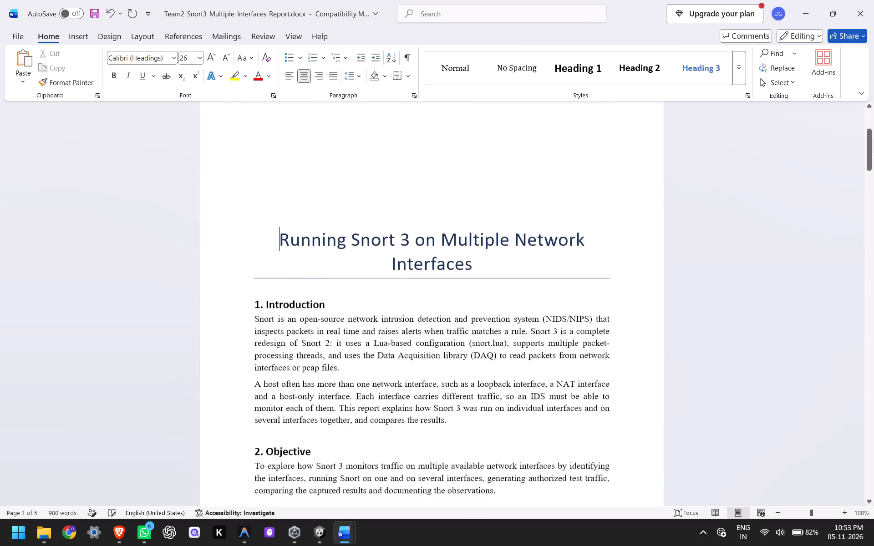
{"action": "scroll", "coordinate": [273, 173], "scroll_direction": "down", "scroll_amount": 2}
{"action": "key", "text": "Return"}
{"action": "key", "text": "Return"}
{"action": "key", "text": "Return"}
{"action": "key", "text": "Return"}
{"action": "key", "text": "Return"}
{"action": "scroll", "coordinate": [273, 173], "scroll_direction": "up", "scroll_amount": 1}
{"action": "key", "text": "Return"}
{"action": "key", "text": "Return"}
{"action": "key", "text": "Return"}
{"action": "key", "text": "Return"}
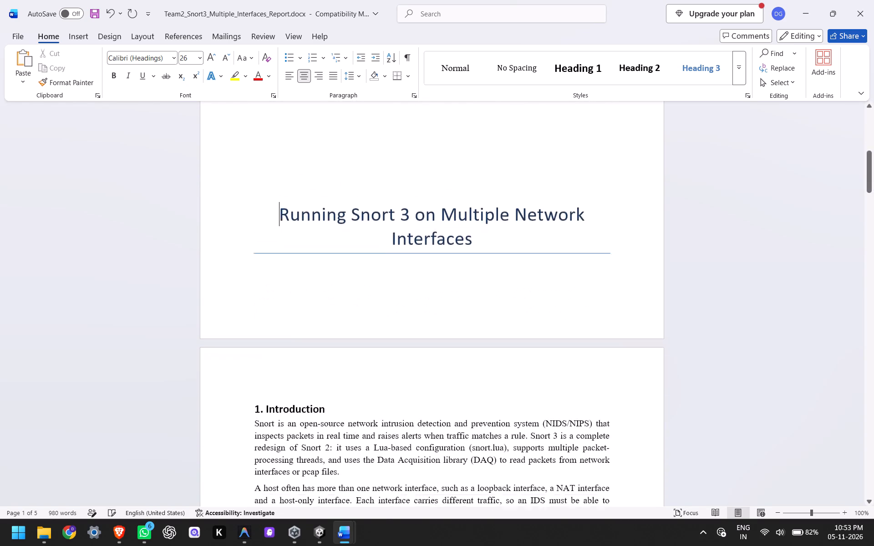
{"action": "scroll", "coordinate": [273, 173], "scroll_direction": "up", "scroll_amount": 2}
{"action": "key", "text": "Return"}
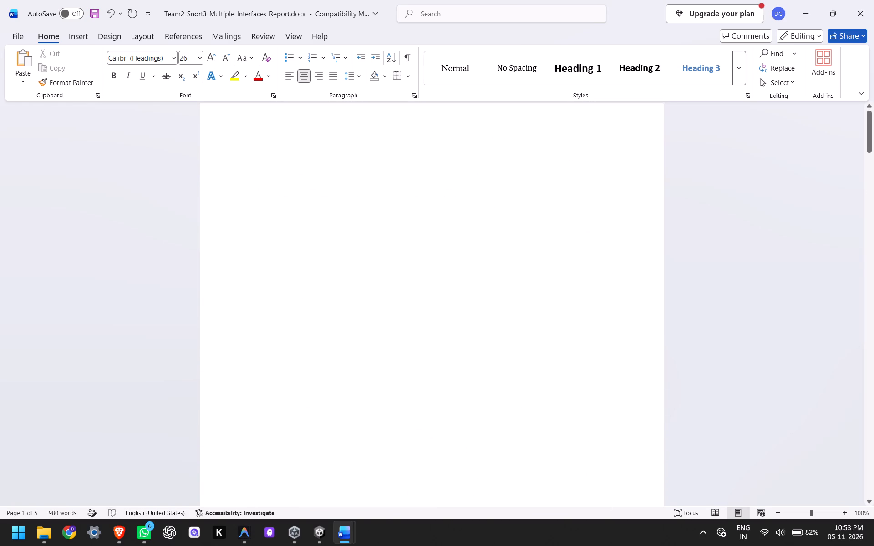
{"action": "scroll", "coordinate": [273, 173], "scroll_direction": "up", "scroll_amount": 1}
Paste the copied cover page at the very start of the report and remove the extra empty line around its end.
{"action": "left_click", "coordinate": [349, 188]}
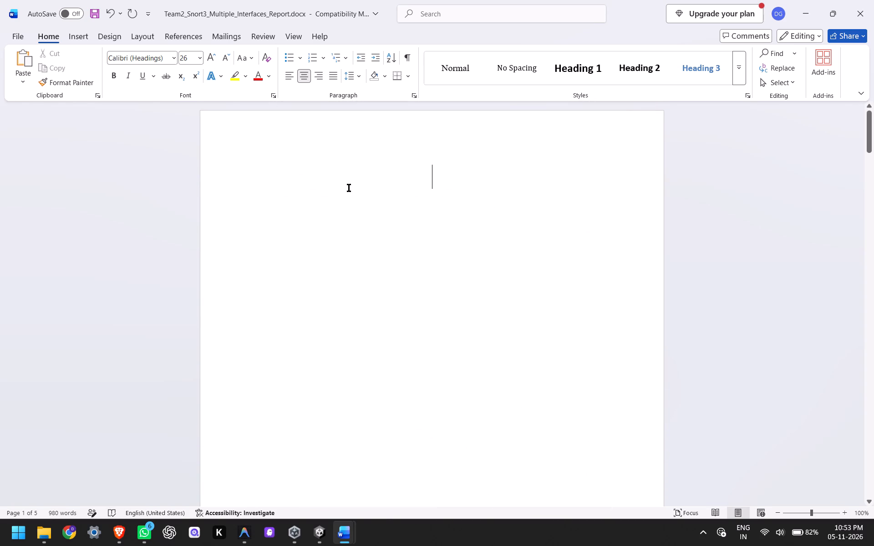
{"action": "key", "text": "ctrl+v"}
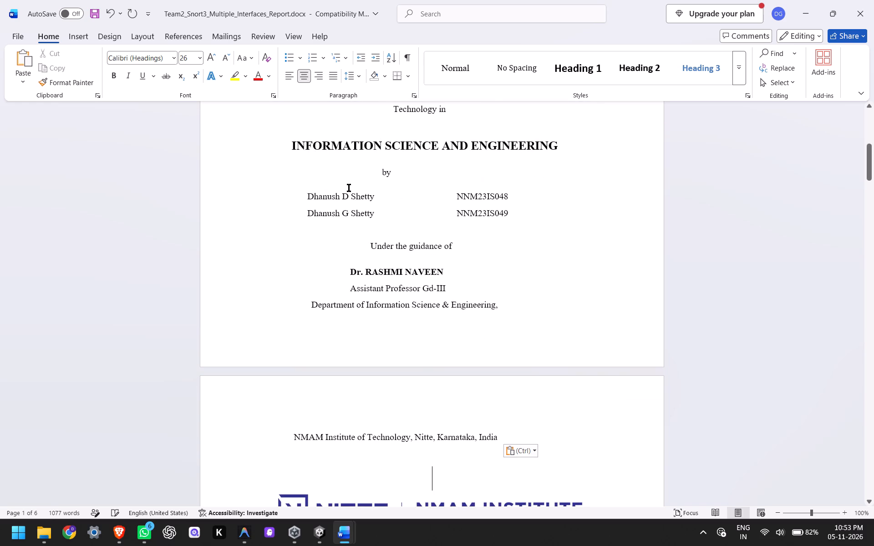
{"action": "key", "text": "BackSpace"}
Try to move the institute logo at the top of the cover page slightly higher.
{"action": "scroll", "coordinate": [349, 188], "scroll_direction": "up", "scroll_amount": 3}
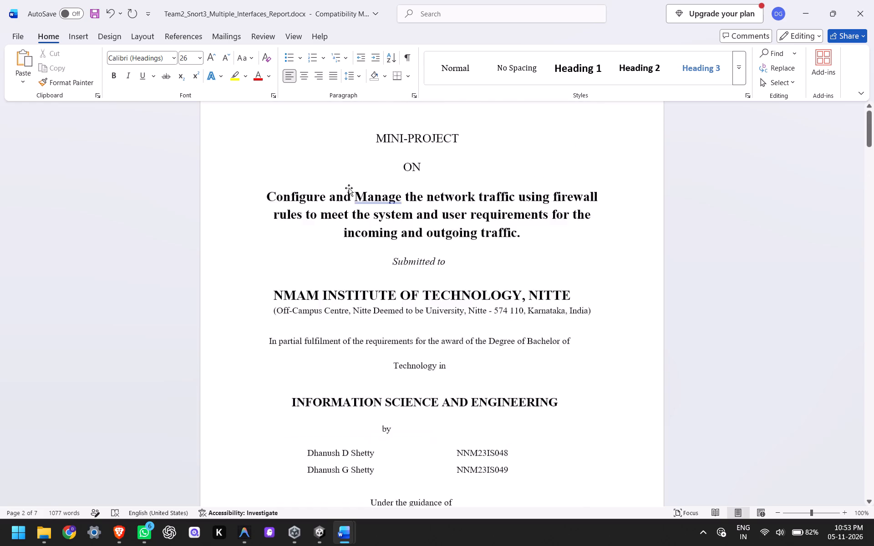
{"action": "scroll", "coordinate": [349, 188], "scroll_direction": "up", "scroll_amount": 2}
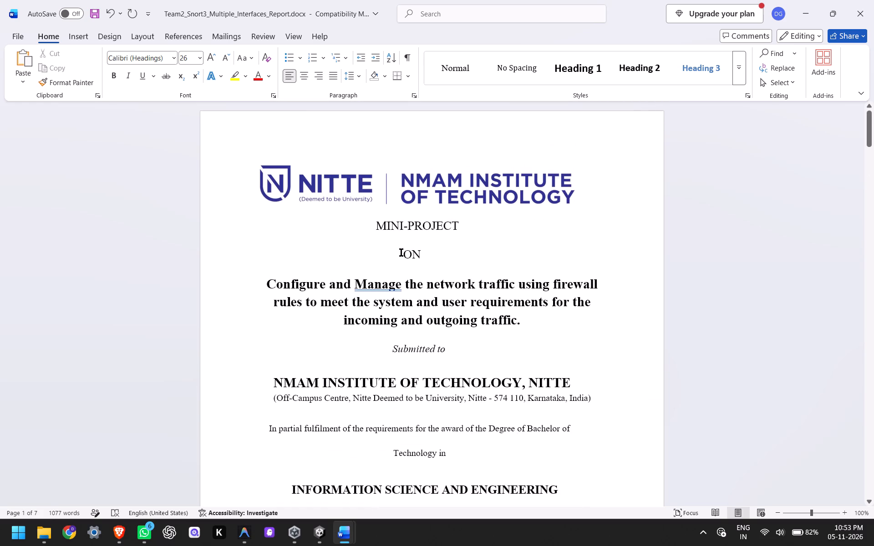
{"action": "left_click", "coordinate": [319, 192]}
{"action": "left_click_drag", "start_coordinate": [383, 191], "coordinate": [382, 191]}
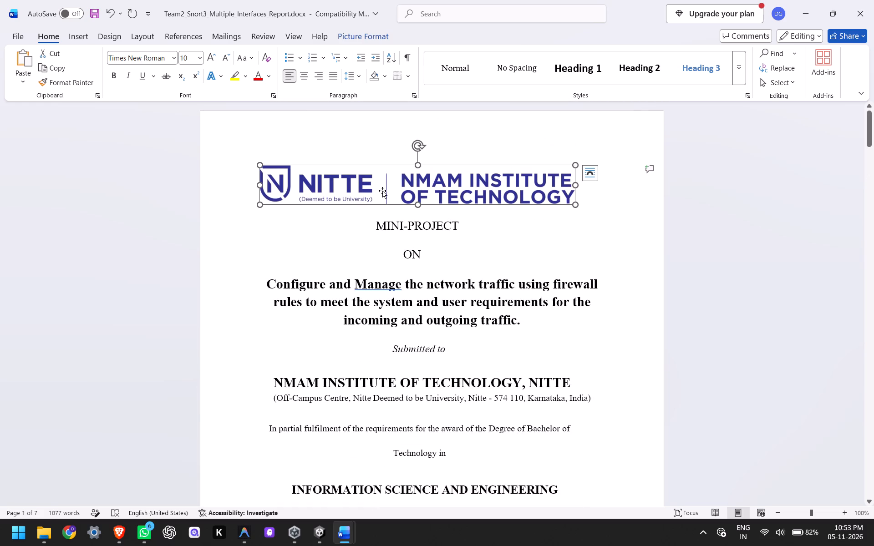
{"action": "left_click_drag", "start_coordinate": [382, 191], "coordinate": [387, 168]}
Remove the indentation before the "NMAM Institute of Technology, Nitte, Karnataka, India" line, trying to pull it back onto the cover page.
{"action": "scroll", "coordinate": [390, 313], "scroll_direction": "down", "scroll_amount": 1}
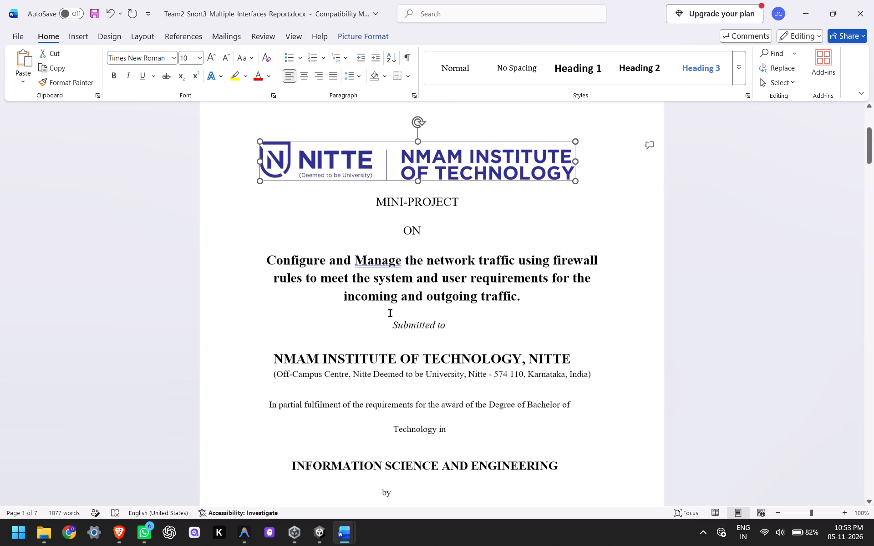
{"action": "scroll", "coordinate": [390, 313], "scroll_direction": "down", "scroll_amount": 1}
{"action": "left_click", "coordinate": [294, 425]}
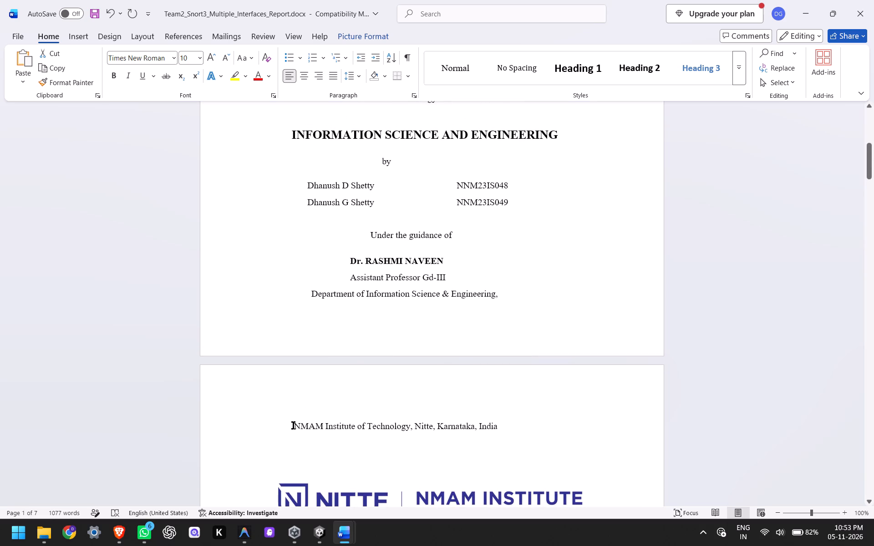
{"action": "key", "text": "BackSpace"}
{"action": "key", "text": "BackSpace"}
{"action": "key", "text": "BackSpace"}
{"action": "key", "text": "BackSpace"}
{"action": "key", "text": "BackSpace"}
{"action": "key", "text": "BackSpace"}
{"action": "key", "text": "BackSpace"}
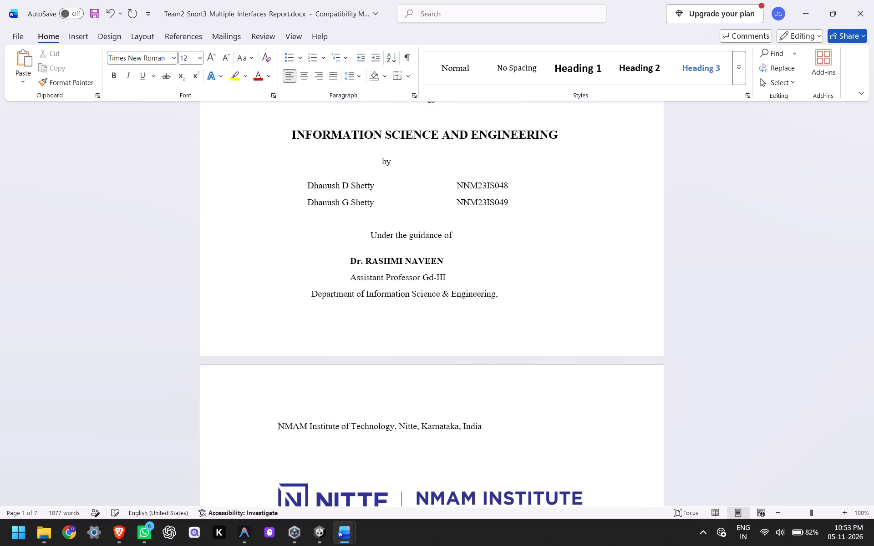
{"action": "key", "text": "BackSpace"}
{"action": "key", "text": "BackSpace"}
{"action": "key", "text": "BackSpace"}
{"action": "key", "text": "BackSpace"}
{"action": "key", "text": "BackSpace"}
{"action": "key", "text": "BackSpace"}
Reduce the height of the institute logo at the top of the cover page, keeping its width.
{"action": "scroll", "coordinate": [294, 425], "scroll_direction": "up", "scroll_amount": 1}
{"action": "scroll", "coordinate": [294, 425], "scroll_direction": "down", "scroll_amount": 1}
{"action": "scroll", "coordinate": [294, 425], "scroll_direction": "up", "scroll_amount": 2}
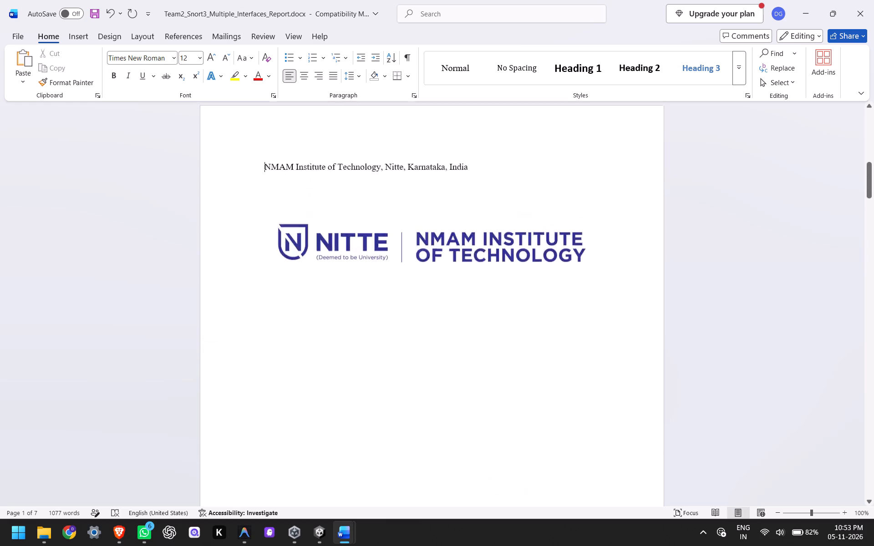
{"action": "scroll", "coordinate": [294, 425], "scroll_direction": "up", "scroll_amount": 4}
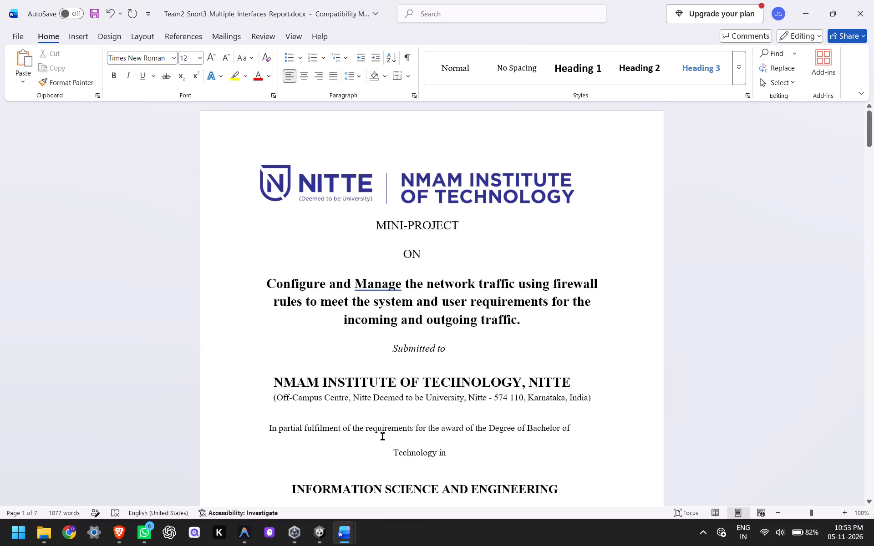
{"action": "scroll", "coordinate": [390, 401], "scroll_direction": "up", "scroll_amount": 1}
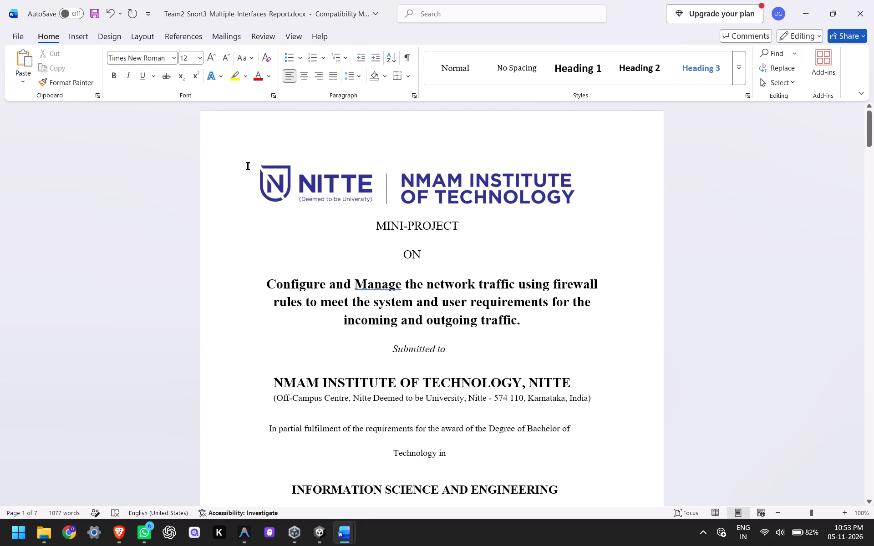
{"action": "left_click", "coordinate": [307, 202]}
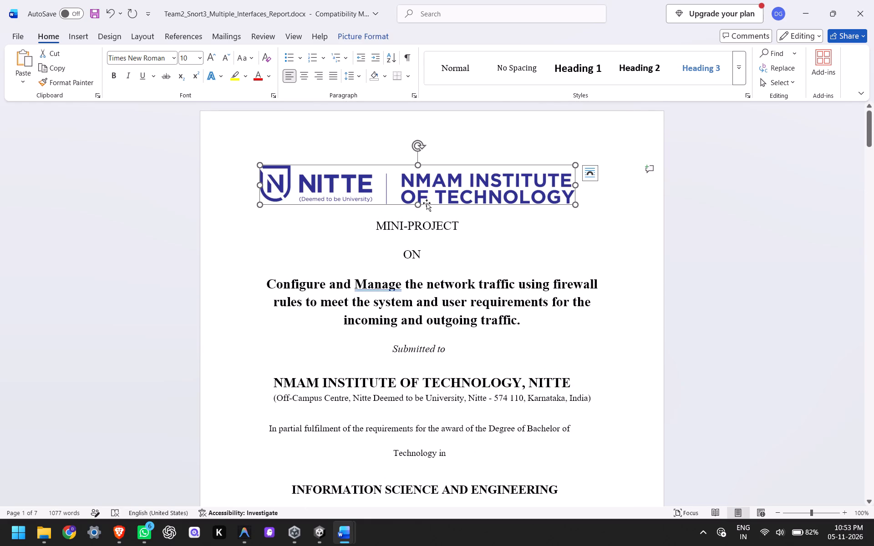
{"action": "left_click_drag", "start_coordinate": [418, 203], "coordinate": [424, 193]}
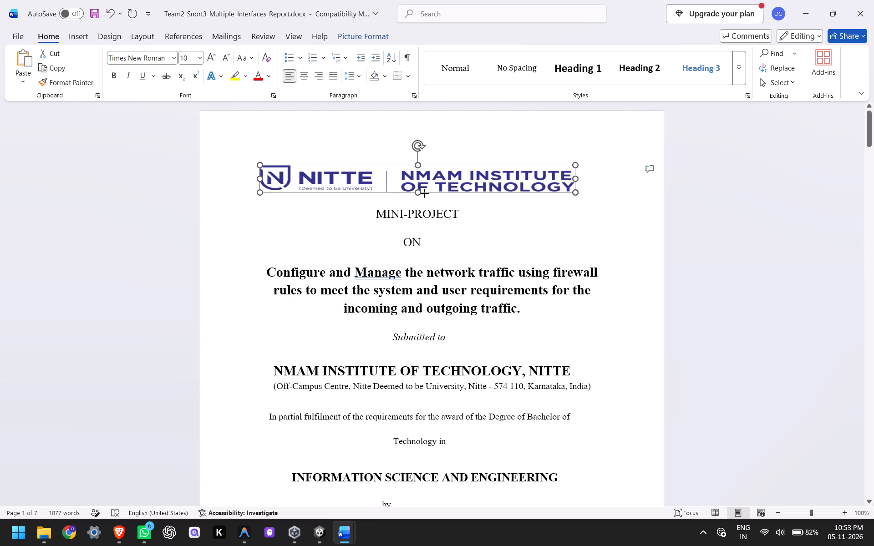
{"action": "left_click_drag", "start_coordinate": [424, 193], "coordinate": [423, 194]}
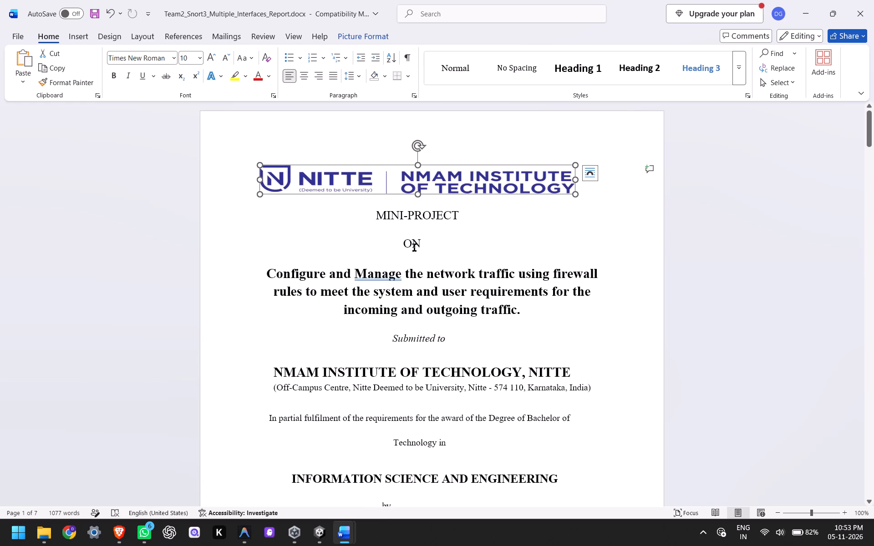
Set the line spacing to 1.0 for all cover text from "MINI-PROJECT" down to the institute address line.
{"action": "left_click", "coordinate": [422, 257]}
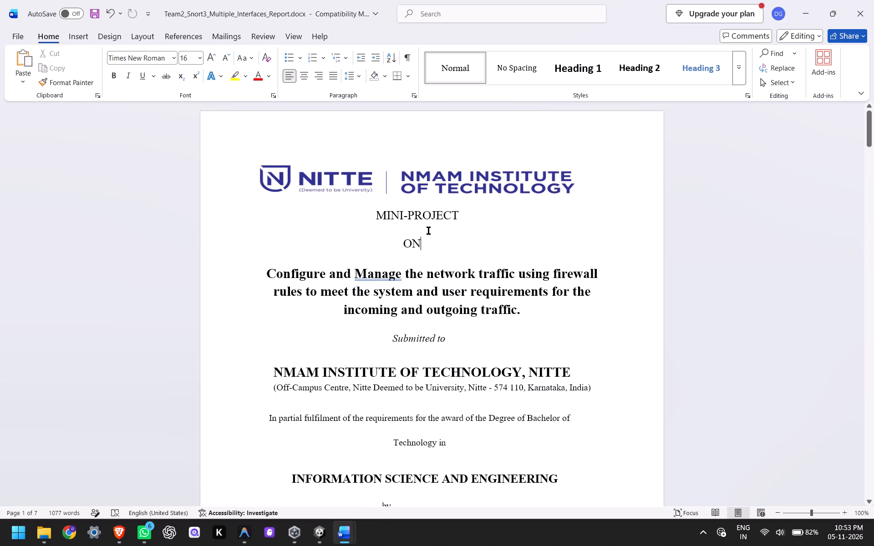
{"action": "left_click", "coordinate": [428, 231]}
{"action": "left_click_drag", "start_coordinate": [367, 212], "coordinate": [424, 363]}
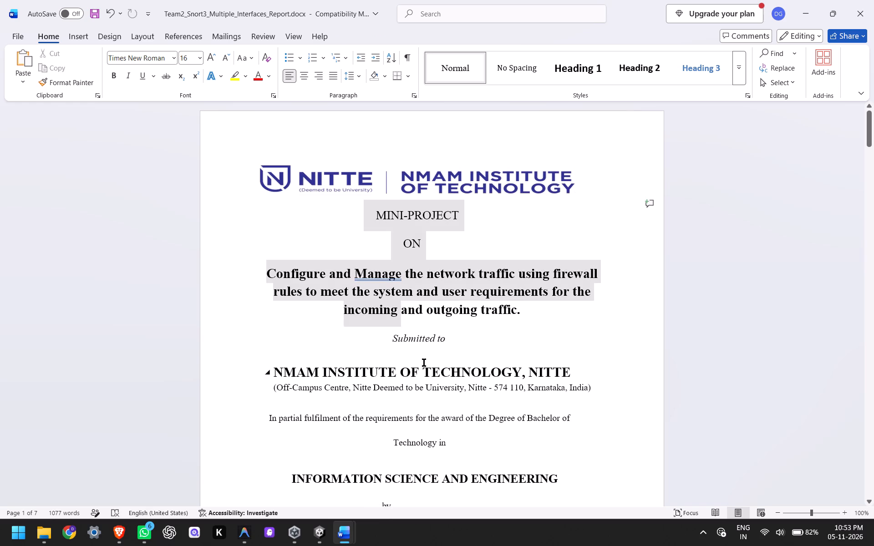
{"action": "left_click_drag", "start_coordinate": [424, 363], "coordinate": [449, 516]}
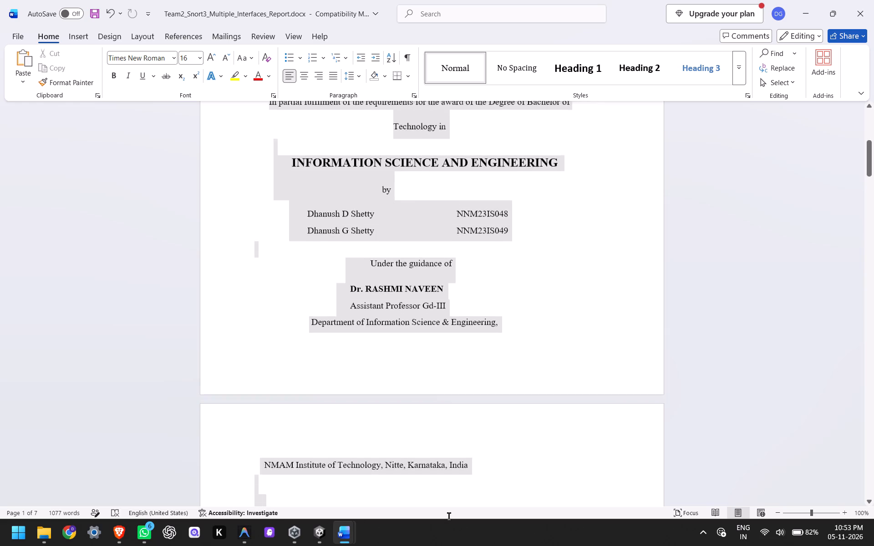
{"action": "left_click_drag", "start_coordinate": [449, 516], "coordinate": [492, 369]}
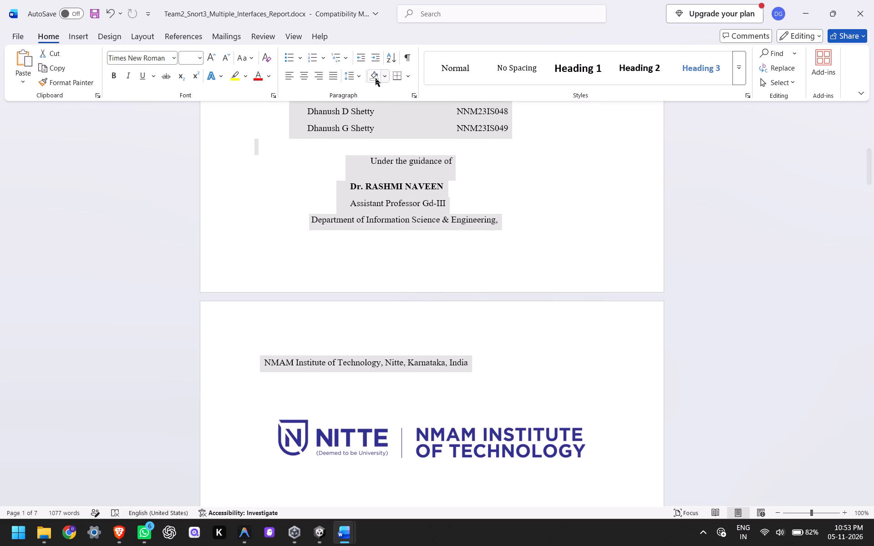
{"action": "left_click", "coordinate": [356, 73]}
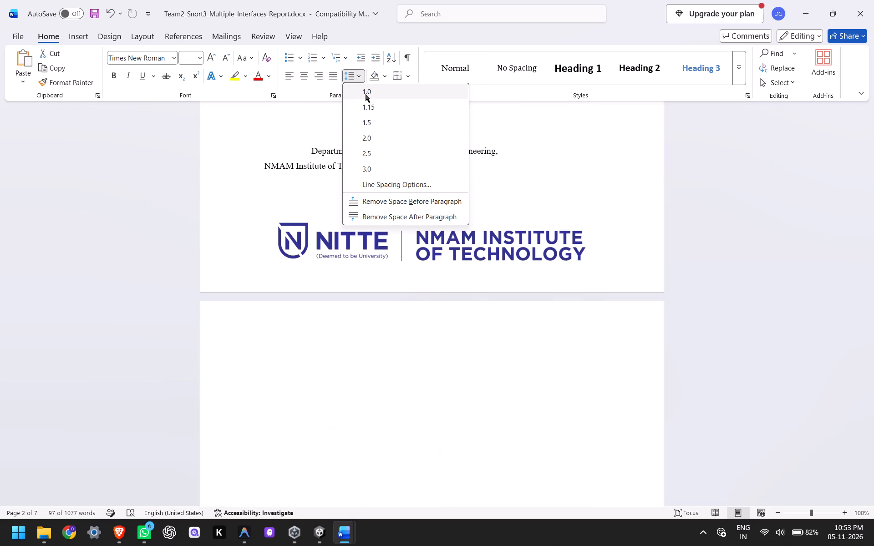
{"action": "left_click", "coordinate": [366, 94]}
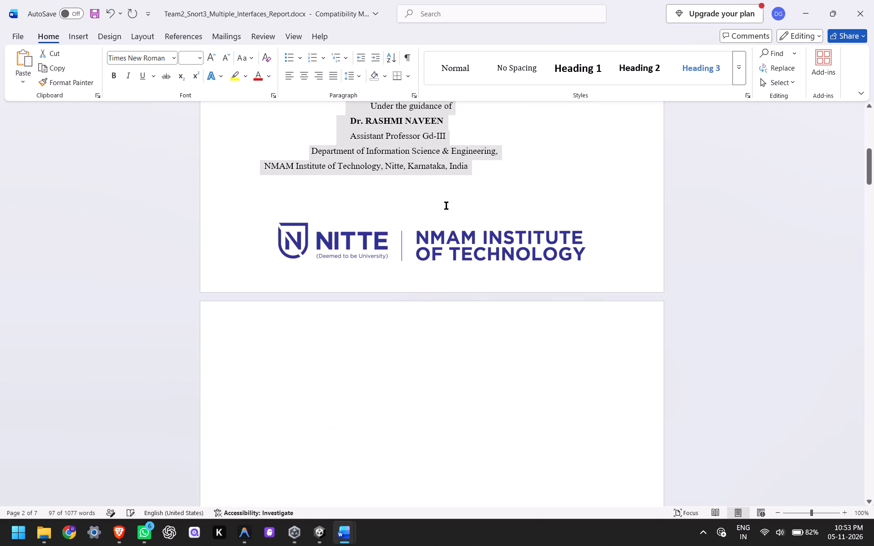
Centre-align the selected cover page text.
{"action": "scroll", "coordinate": [448, 219], "scroll_direction": "up", "scroll_amount": 3}
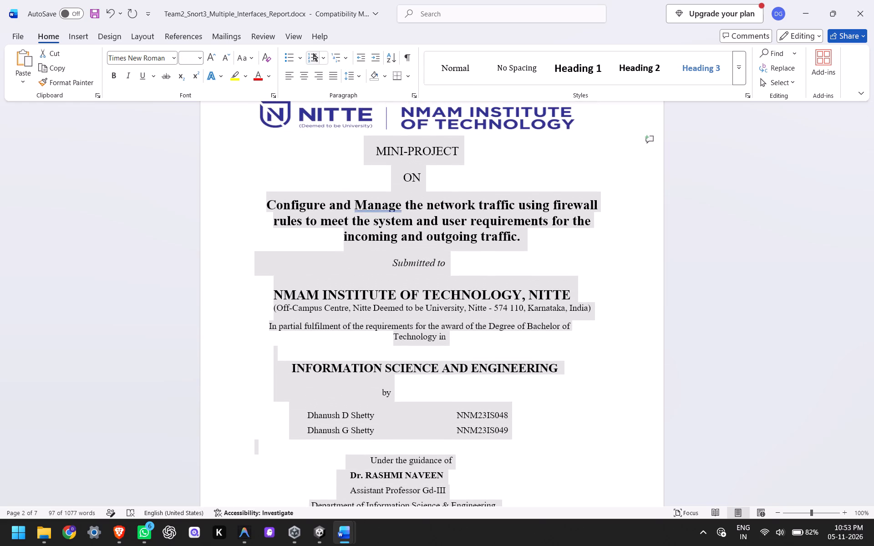
{"action": "left_click", "coordinate": [304, 75]}
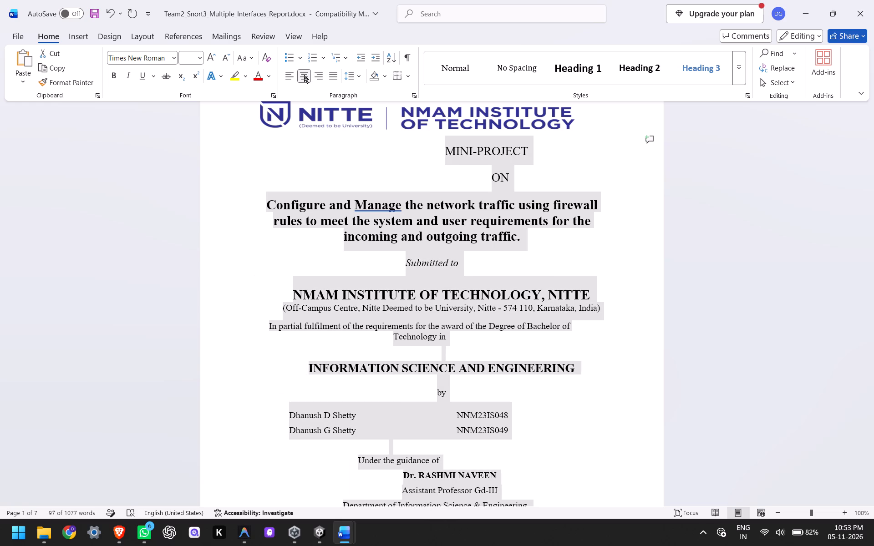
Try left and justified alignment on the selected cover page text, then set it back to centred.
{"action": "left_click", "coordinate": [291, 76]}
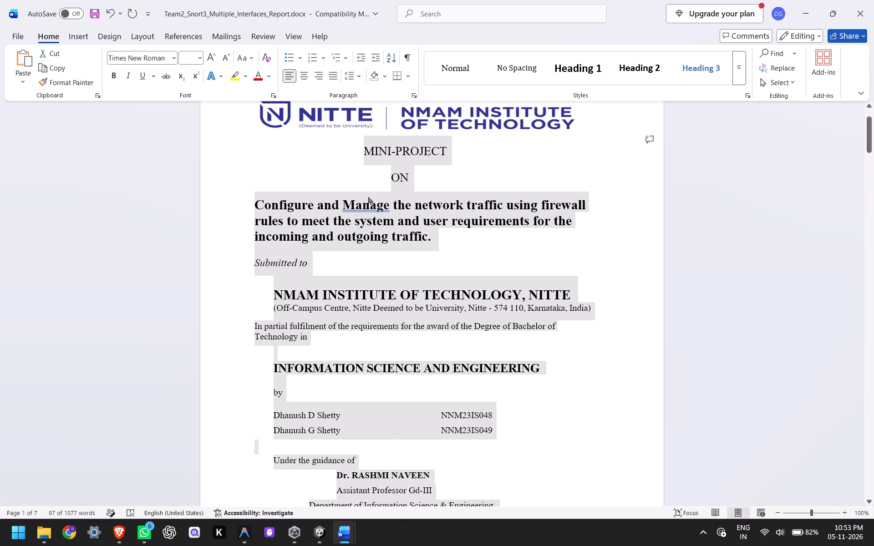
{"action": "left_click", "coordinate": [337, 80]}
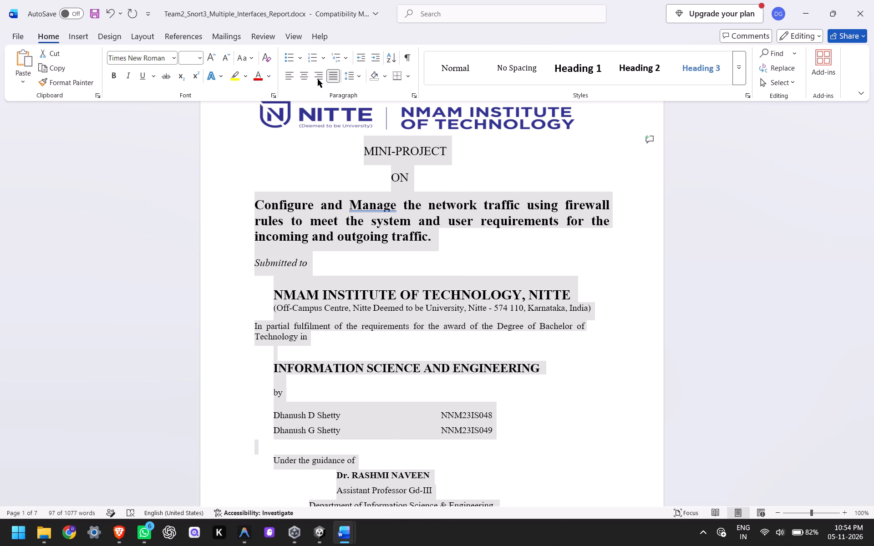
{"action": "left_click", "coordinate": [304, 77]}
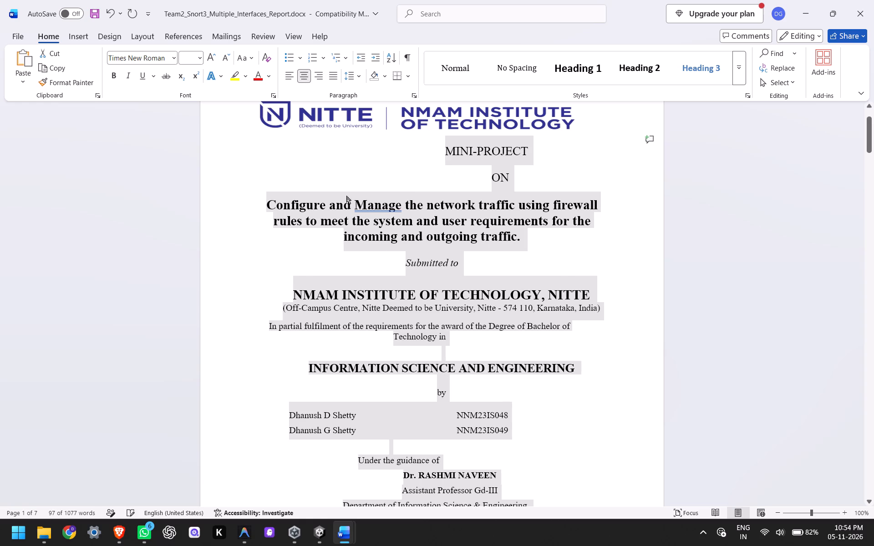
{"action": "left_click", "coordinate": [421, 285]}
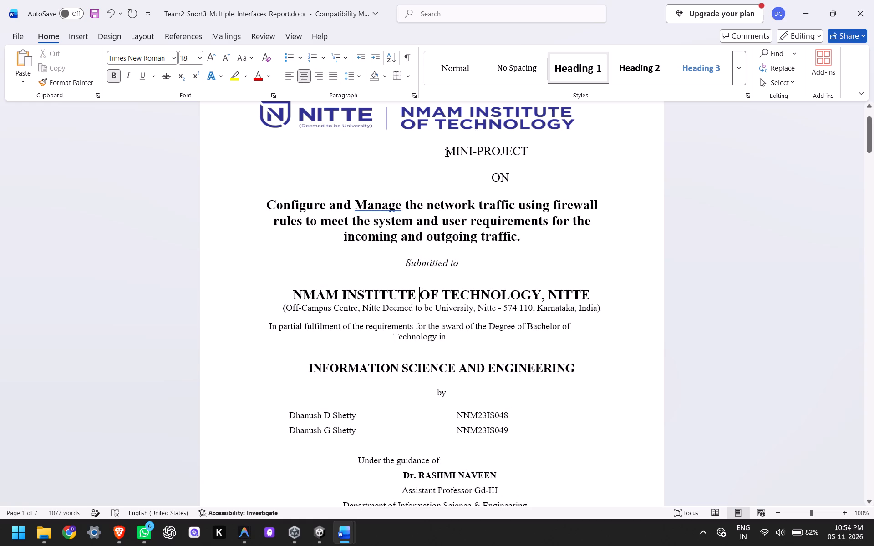
Remove the centre alignment from the "MINI-PROJECT" and "ON" lines, keeping their existing indents.
{"action": "left_click", "coordinate": [447, 153]}
{"action": "key", "text": "BackSpace"}
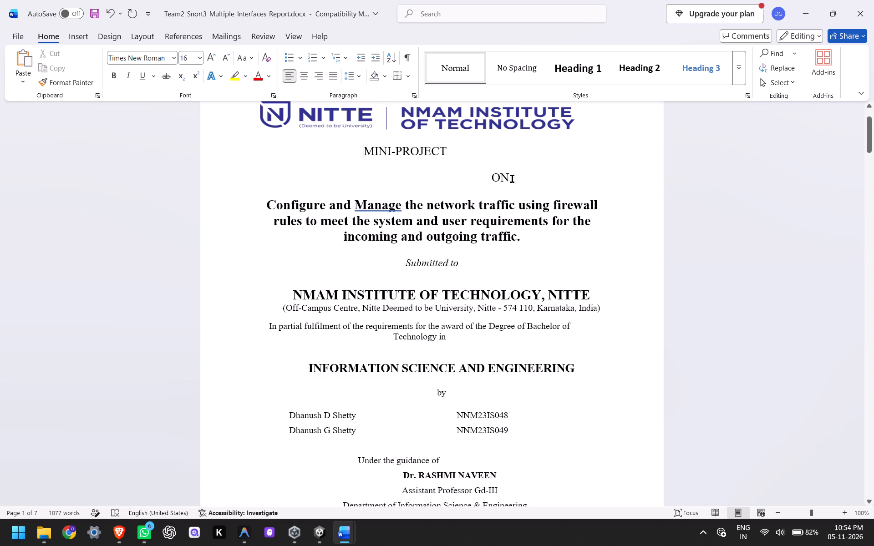
{"action": "left_click", "coordinate": [495, 176]}
{"action": "key", "text": "BackSpace"}
Remove the centring from the "Submitted to" line and indent it with tabs until it sits below "ON".
{"action": "left_click", "coordinate": [405, 262]}
{"action": "key", "text": "BackSpace"}
{"action": "key", "text": "Tab"}
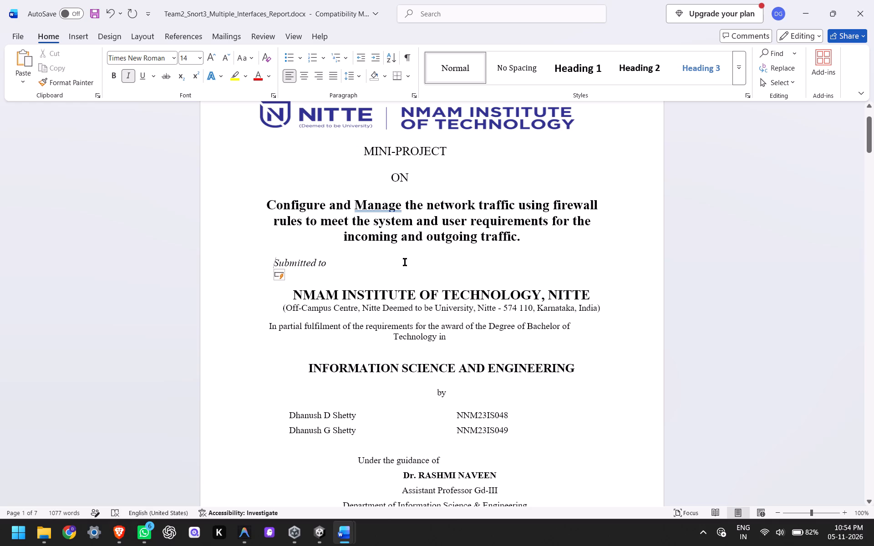
{"action": "key", "text": "Tab"}
{"action": "key", "text": "Tab"}
{"action": "key", "text": "Tab"}
{"action": "key", "text": "Tab"}
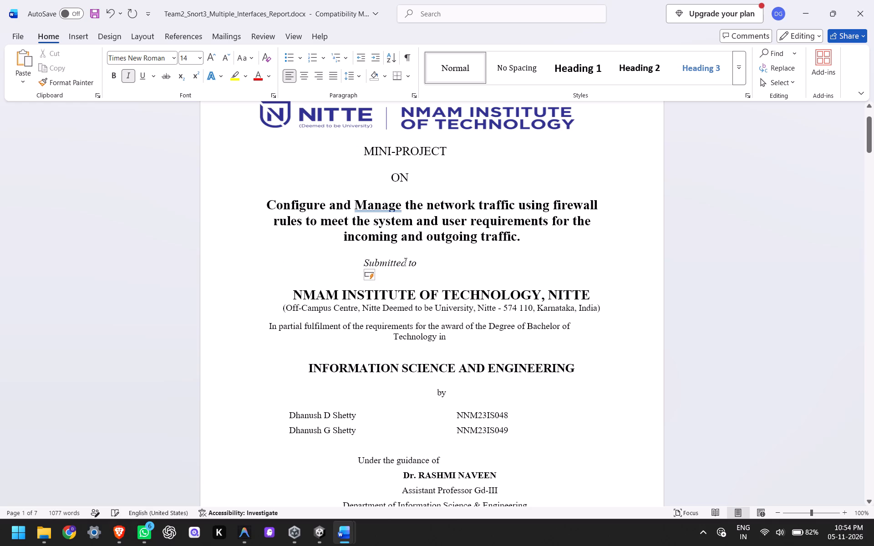
{"action": "key", "text": "Tab"}
Insert nine spaces before the first student's name on the cover page to shift it inward.
{"action": "scroll", "coordinate": [415, 389], "scroll_direction": "right", "scroll_amount": 1}
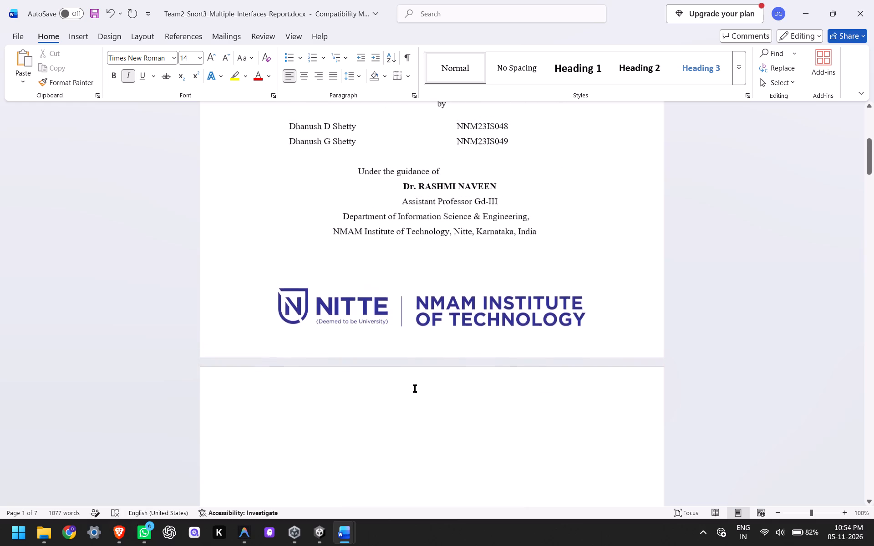
{"action": "scroll", "coordinate": [415, 389], "scroll_direction": "right", "scroll_amount": 1}
{"action": "left_click", "coordinate": [285, 244]}
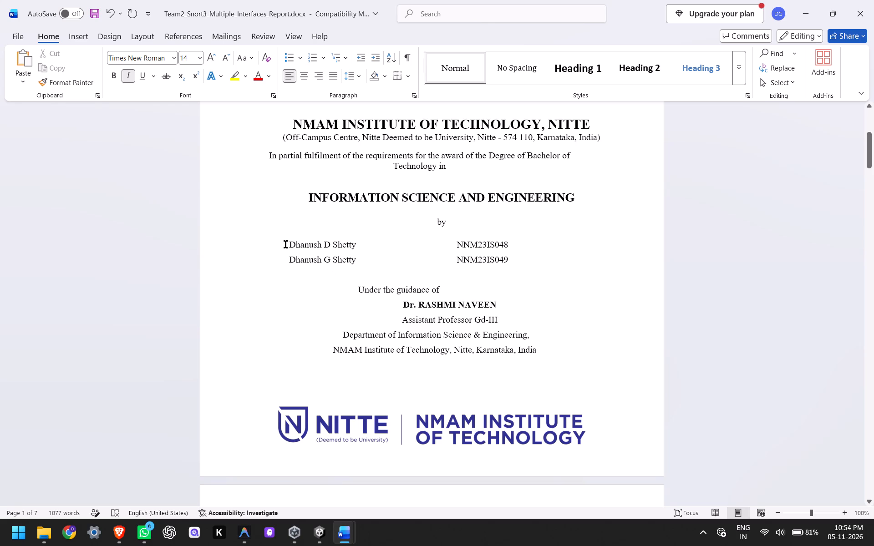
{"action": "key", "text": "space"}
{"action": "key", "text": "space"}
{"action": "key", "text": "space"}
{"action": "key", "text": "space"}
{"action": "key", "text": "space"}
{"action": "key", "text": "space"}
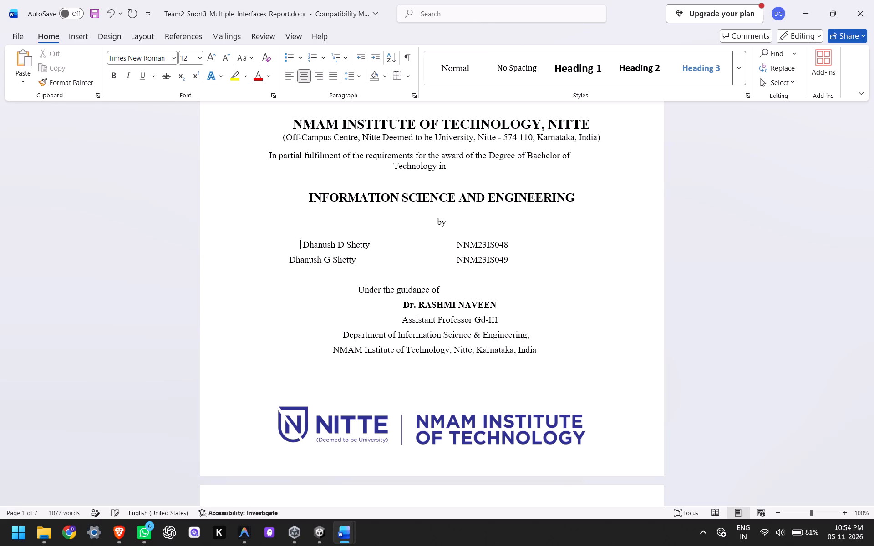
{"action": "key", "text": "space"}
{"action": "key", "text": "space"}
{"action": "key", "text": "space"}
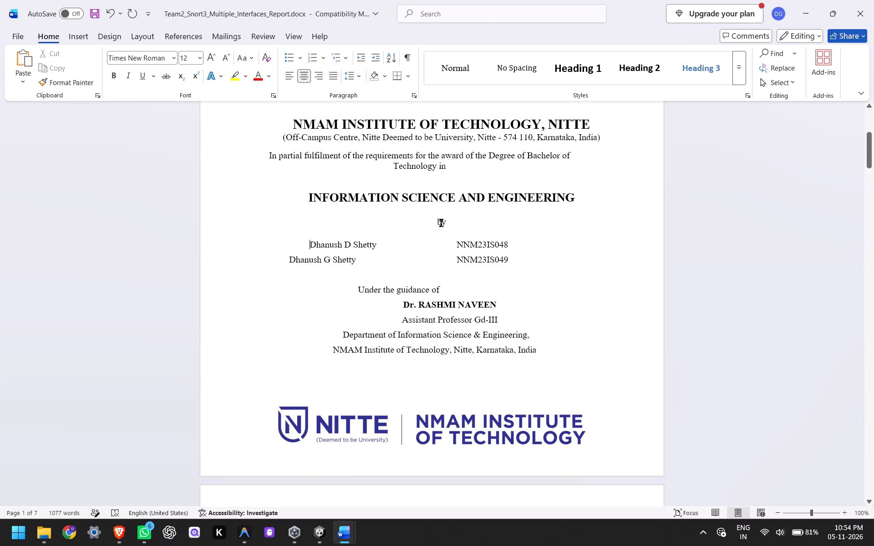
Remove the centring from the "by" line and pad it with spaces to place it near the middle of the page.
{"action": "left_click", "coordinate": [438, 223]}
{"action": "key", "text": "BackSpace"}
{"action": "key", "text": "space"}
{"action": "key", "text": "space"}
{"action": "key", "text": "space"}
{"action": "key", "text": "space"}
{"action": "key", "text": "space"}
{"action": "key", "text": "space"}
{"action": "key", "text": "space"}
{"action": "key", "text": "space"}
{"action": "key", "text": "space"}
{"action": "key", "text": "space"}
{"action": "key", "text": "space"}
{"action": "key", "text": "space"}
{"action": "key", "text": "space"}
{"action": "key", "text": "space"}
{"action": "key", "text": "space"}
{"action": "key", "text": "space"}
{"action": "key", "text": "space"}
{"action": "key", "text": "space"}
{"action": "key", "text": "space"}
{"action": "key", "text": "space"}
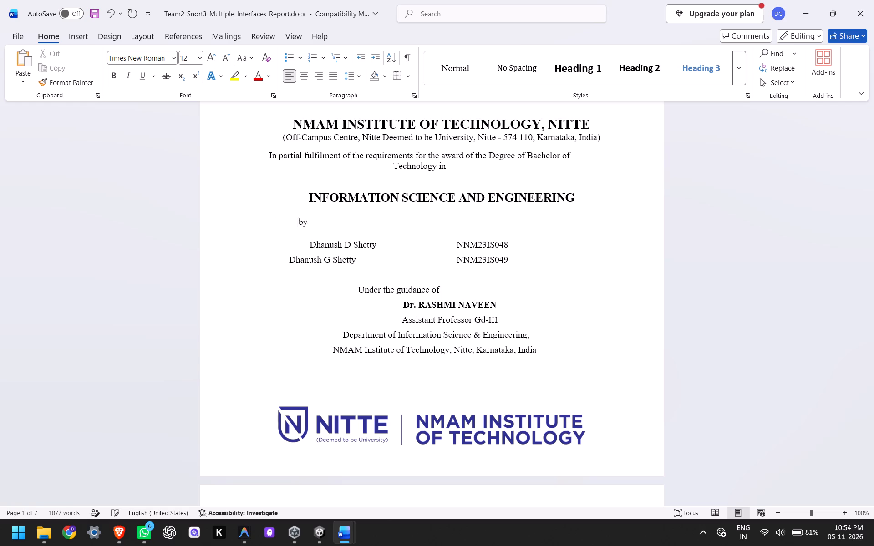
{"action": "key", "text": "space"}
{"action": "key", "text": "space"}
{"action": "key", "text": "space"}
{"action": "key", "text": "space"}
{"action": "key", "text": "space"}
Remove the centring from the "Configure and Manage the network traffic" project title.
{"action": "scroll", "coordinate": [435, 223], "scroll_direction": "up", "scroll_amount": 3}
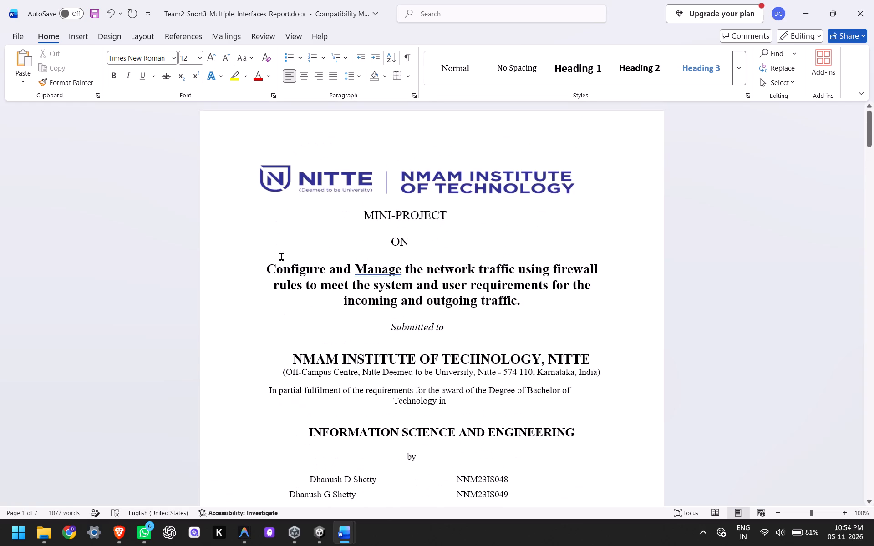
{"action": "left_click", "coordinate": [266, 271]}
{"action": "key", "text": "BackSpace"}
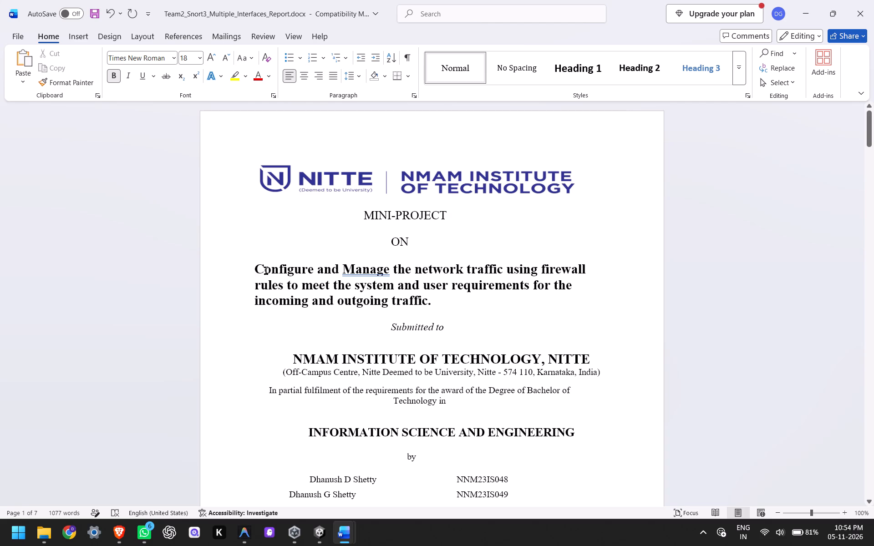
Switch to INS-MINI-PROJECT.docx, close it and return to the Snort 3 report.
{"action": "key", "text": "alt+Tab"}
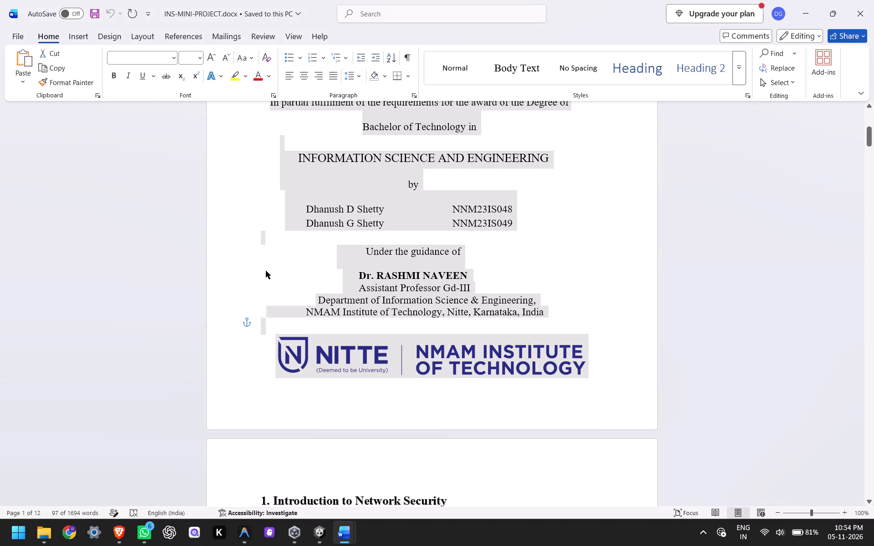
{"action": "left_click", "coordinate": [873, 0]}
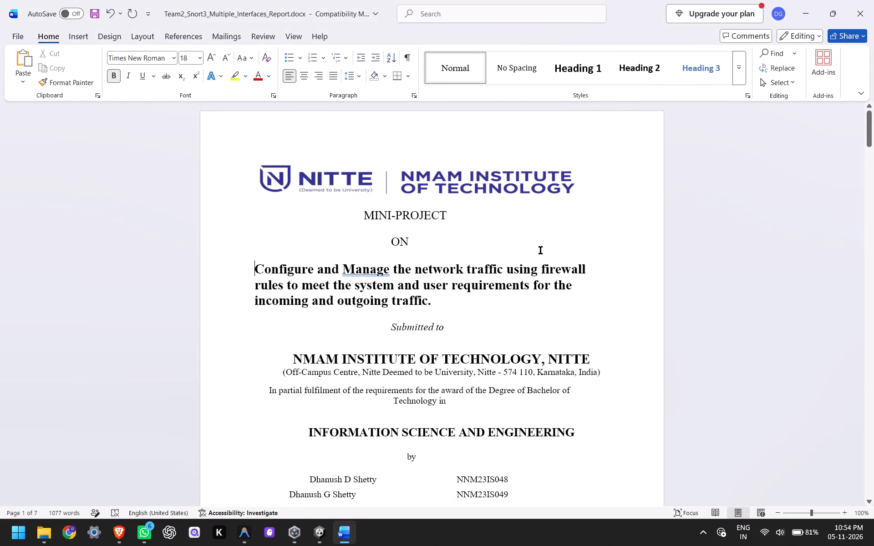
Replace the cover's project title with "Running Snort 3 on Multiple Network Interfaces", copied from page 2 and pasted with merged formatting.
{"action": "scroll", "coordinate": [397, 361], "scroll_direction": "down", "scroll_amount": 3}
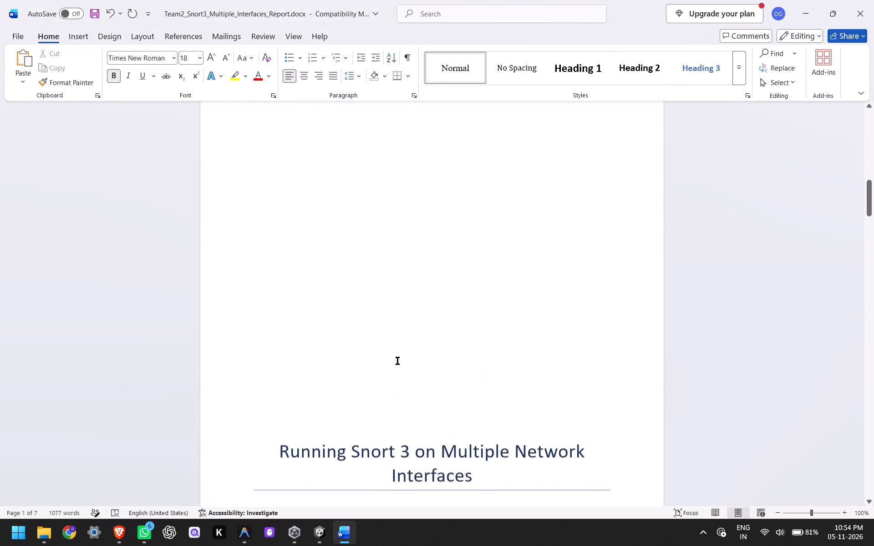
{"action": "scroll", "coordinate": [397, 361], "scroll_direction": "down", "scroll_amount": 2}
{"action": "left_click_drag", "start_coordinate": [477, 432], "coordinate": [360, 414]}
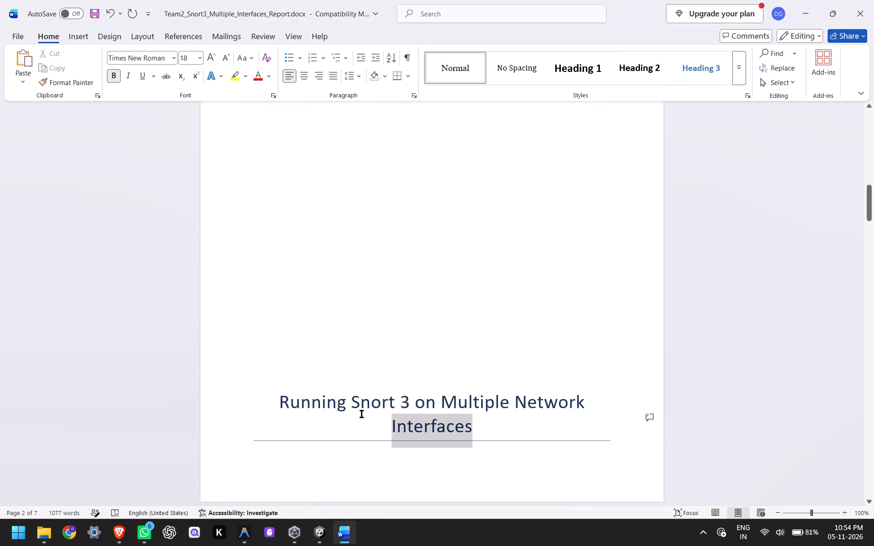
{"action": "left_click_drag", "start_coordinate": [360, 414], "coordinate": [290, 400]}
{"action": "key", "text": "ctrl+c"}
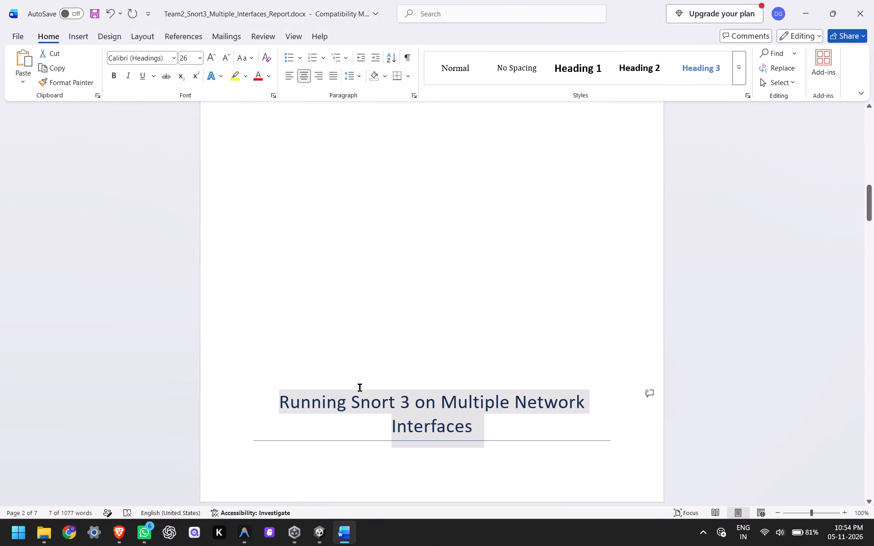
{"action": "scroll", "coordinate": [471, 199], "scroll_direction": "up", "scroll_amount": 17}
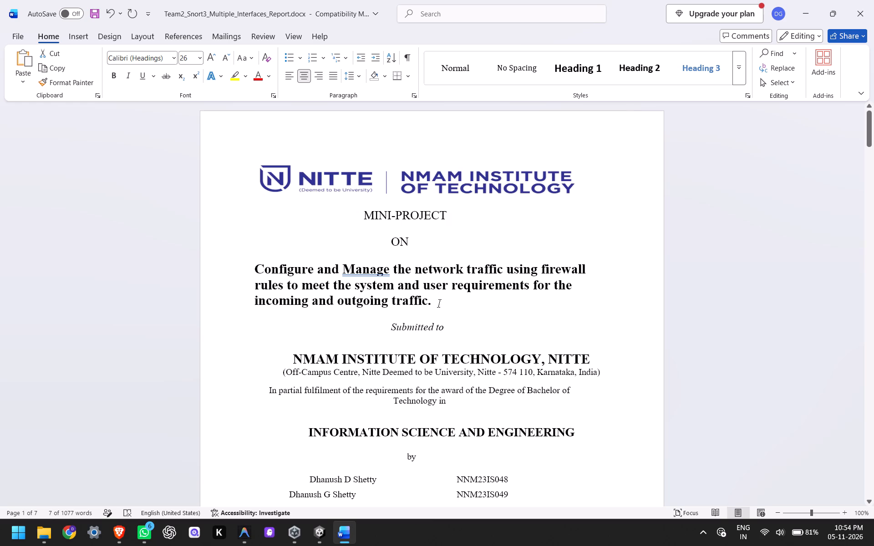
{"action": "left_click_drag", "start_coordinate": [439, 303], "coordinate": [268, 264]}
{"action": "key", "text": "ctrl+v"}
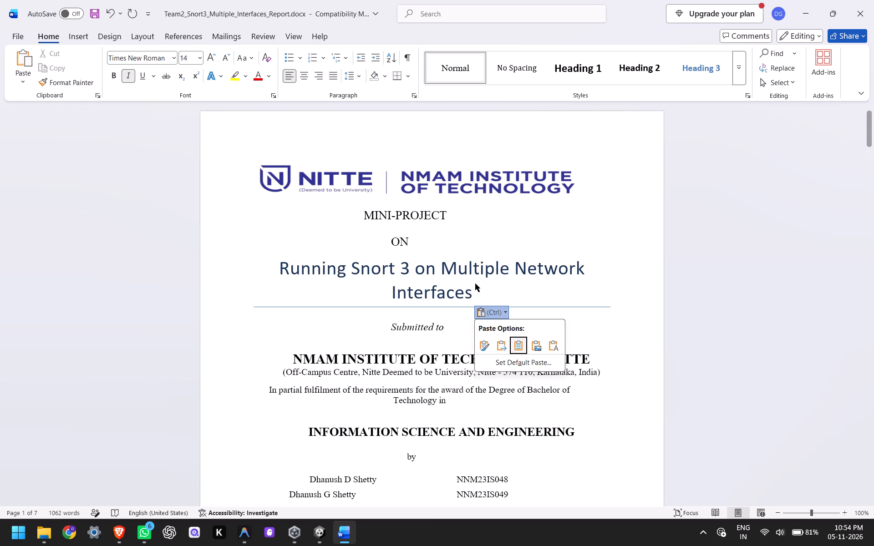
{"action": "key", "text": "ctrl+z"}
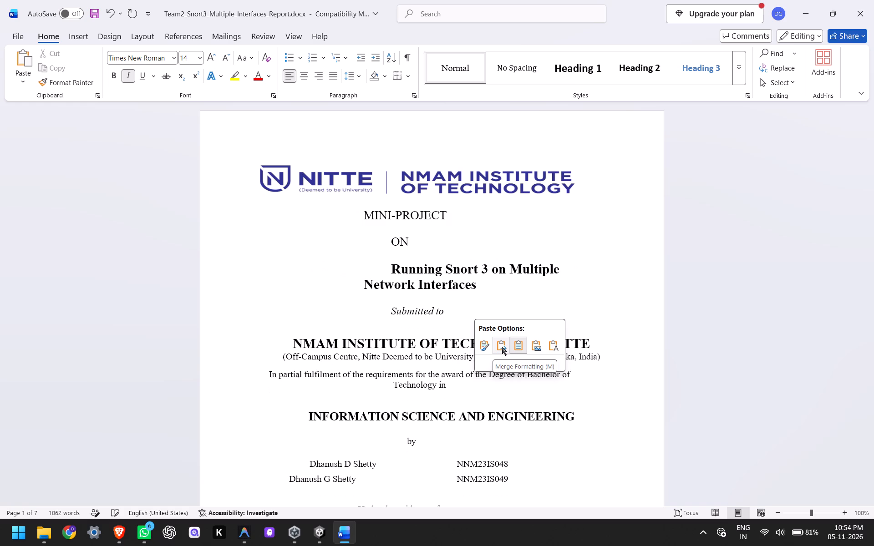
{"action": "left_click", "coordinate": [499, 348]}
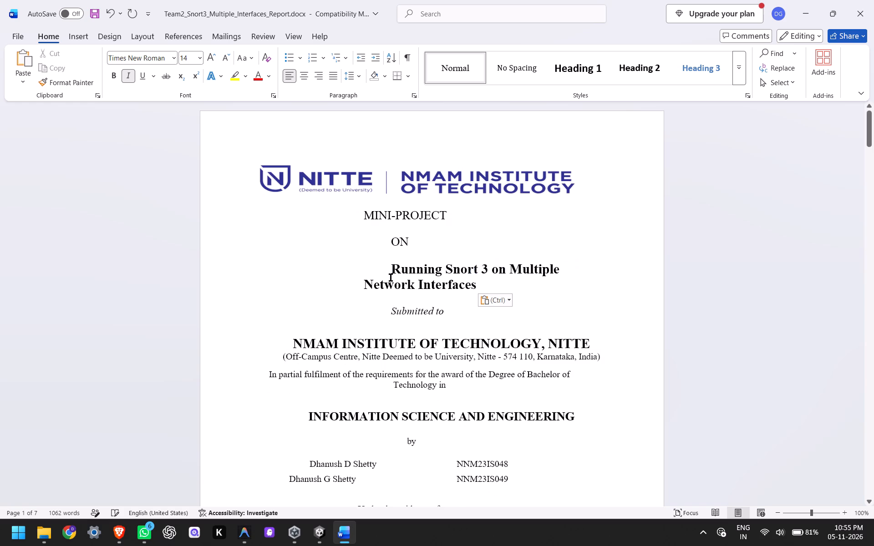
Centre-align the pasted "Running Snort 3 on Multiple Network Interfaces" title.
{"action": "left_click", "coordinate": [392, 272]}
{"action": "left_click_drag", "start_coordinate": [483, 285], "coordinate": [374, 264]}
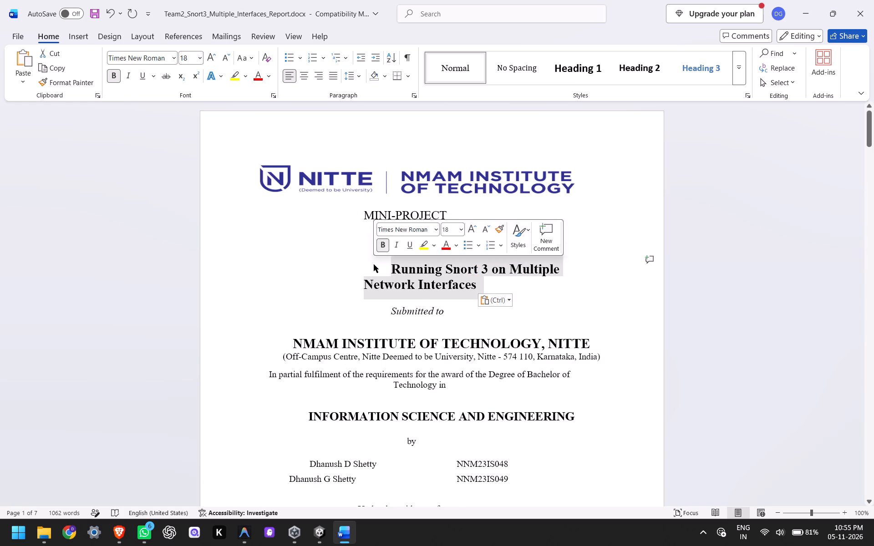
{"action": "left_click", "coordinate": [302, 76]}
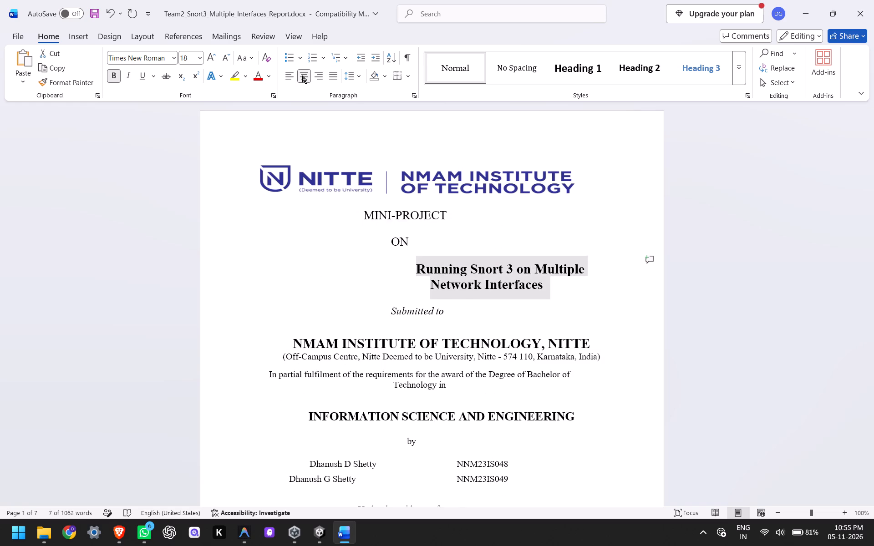
Remove the Snort 3 title's centring and indentation, and place it mid-page by inserting eight spaces before it.
{"action": "left_click", "coordinate": [417, 271]}
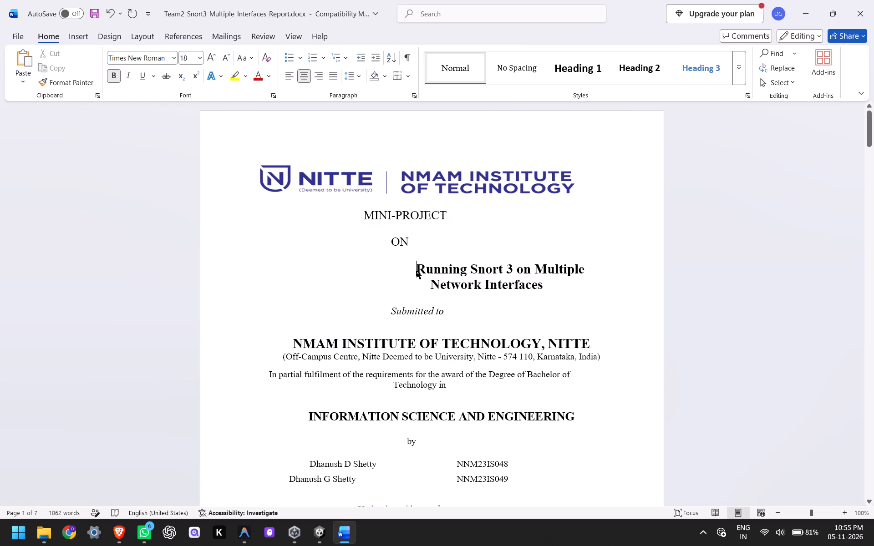
{"action": "key", "text": "BackSpace"}
{"action": "key", "text": "BackSpace"}
{"action": "key", "text": "BackSpace"}
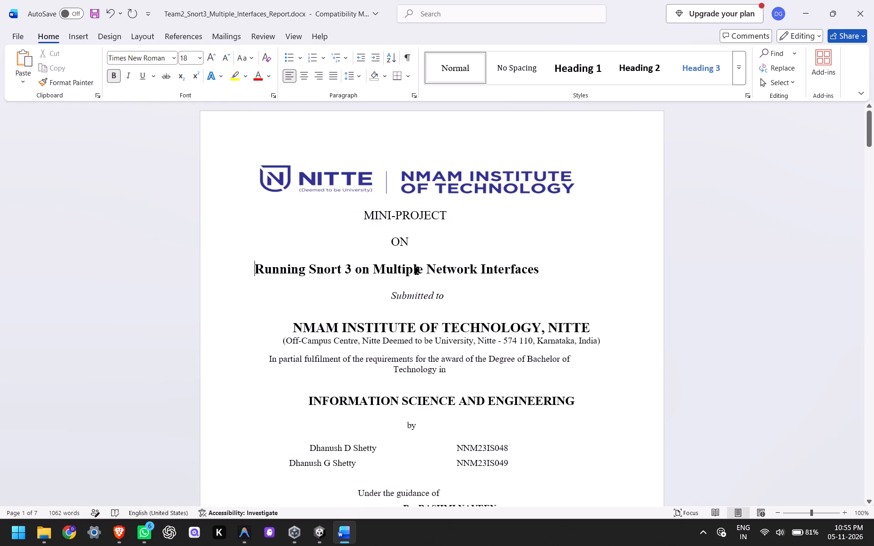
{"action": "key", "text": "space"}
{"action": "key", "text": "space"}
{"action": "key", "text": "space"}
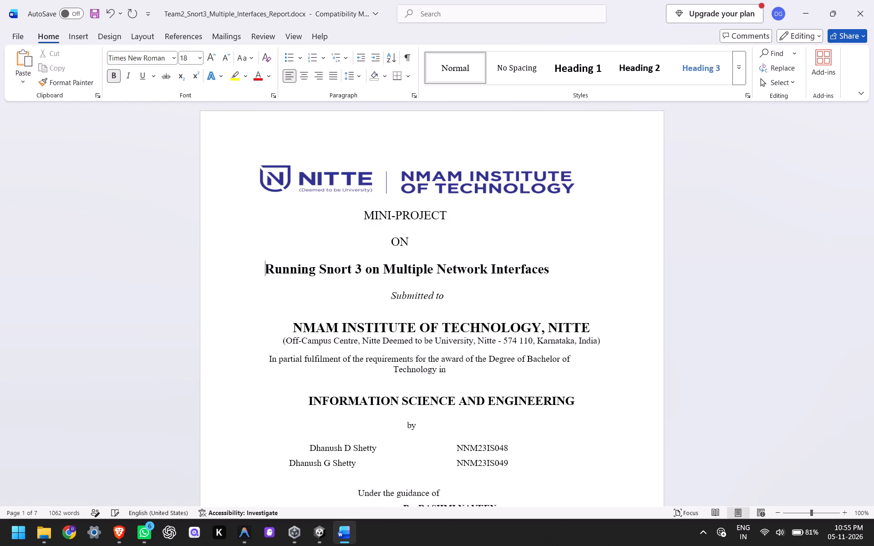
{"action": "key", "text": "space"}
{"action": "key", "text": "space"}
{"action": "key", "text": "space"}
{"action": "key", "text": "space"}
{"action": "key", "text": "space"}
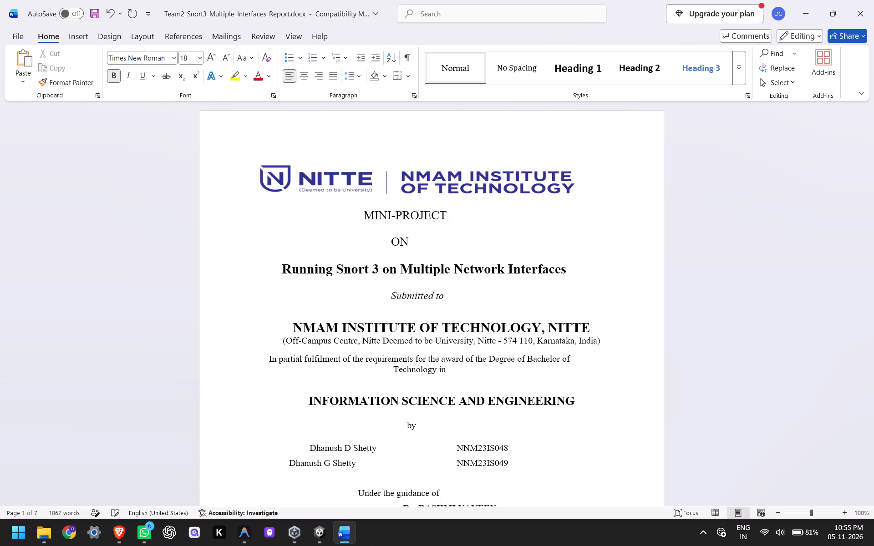
Enlarge the NITTE logo at the top of the cover, widening it towards the right margin and making it slightly taller.
{"action": "left_click", "coordinate": [429, 188]}
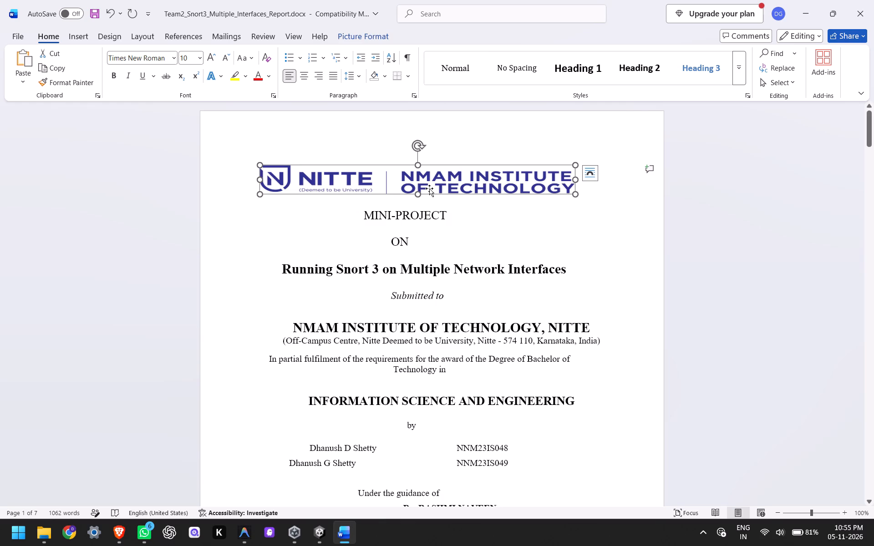
{"action": "left_click_drag", "start_coordinate": [578, 182], "coordinate": [579, 182]}
{"action": "left_click_drag", "start_coordinate": [579, 182], "coordinate": [596, 180]}
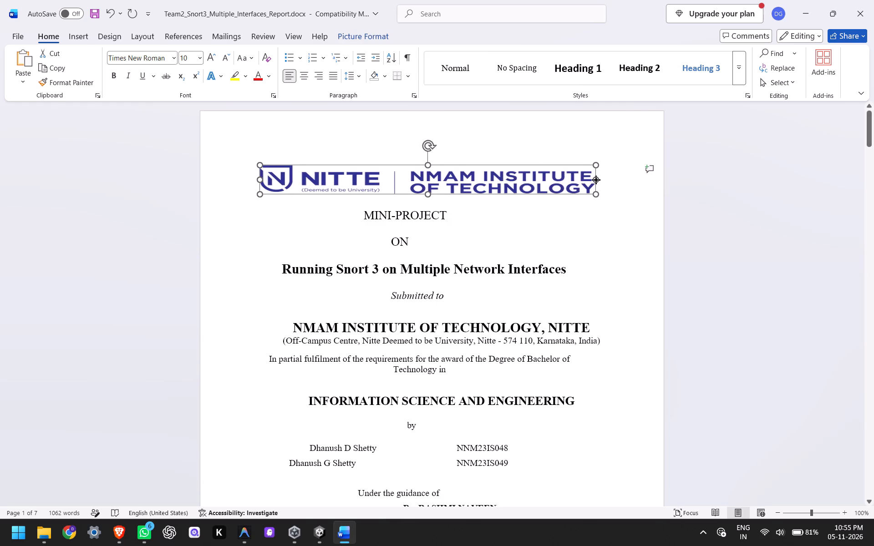
{"action": "left_click_drag", "start_coordinate": [596, 180], "coordinate": [560, 195]}
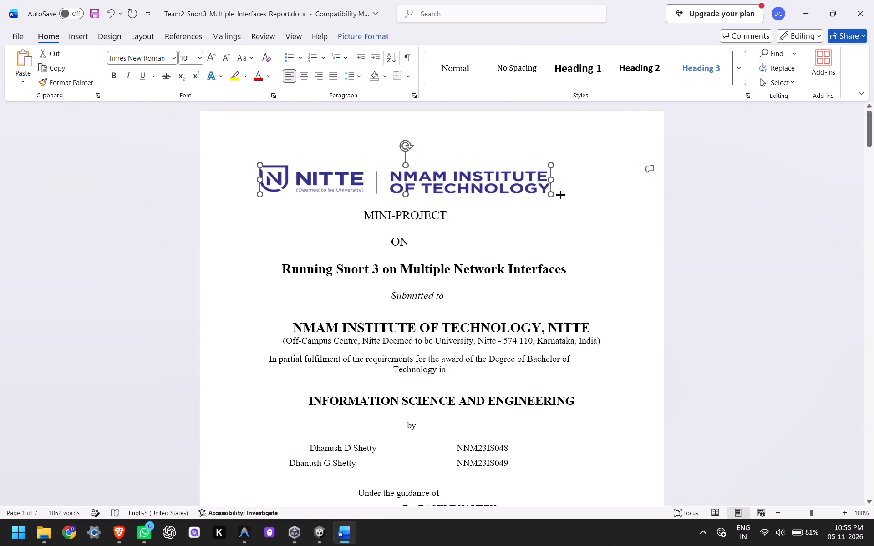
{"action": "left_click_drag", "start_coordinate": [560, 195], "coordinate": [600, 183]}
{"action": "left_click_drag", "start_coordinate": [600, 183], "coordinate": [607, 182]}
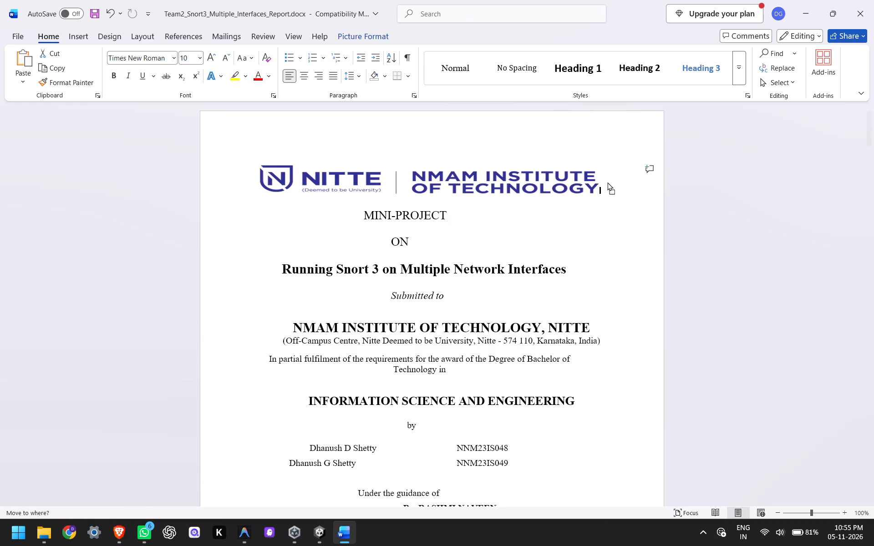
{"action": "left_click_drag", "start_coordinate": [607, 182], "coordinate": [607, 182]}
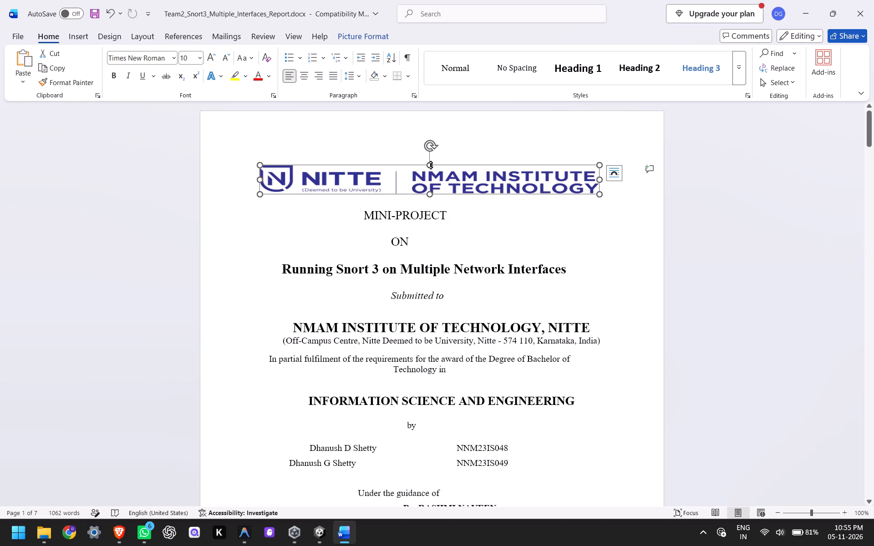
{"action": "left_click_drag", "start_coordinate": [431, 165], "coordinate": [437, 160]}
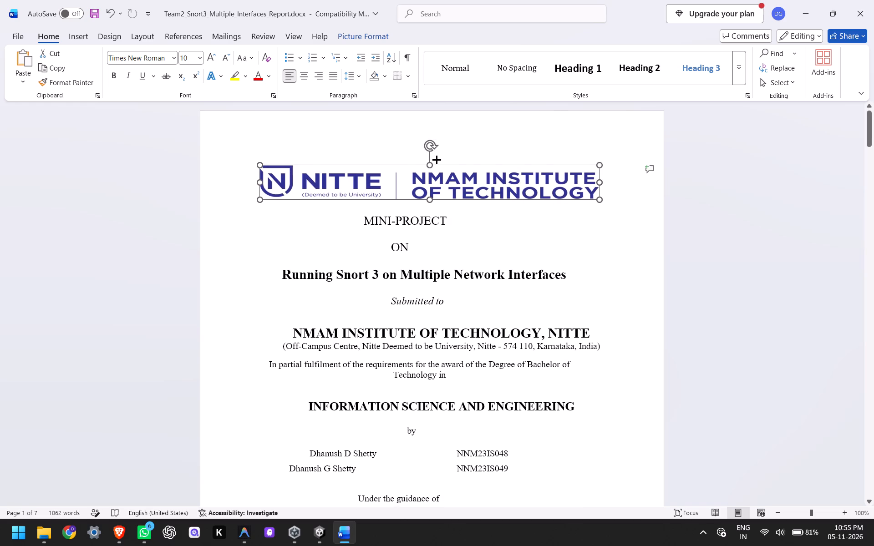
{"action": "left_click_drag", "start_coordinate": [437, 160], "coordinate": [438, 161]}
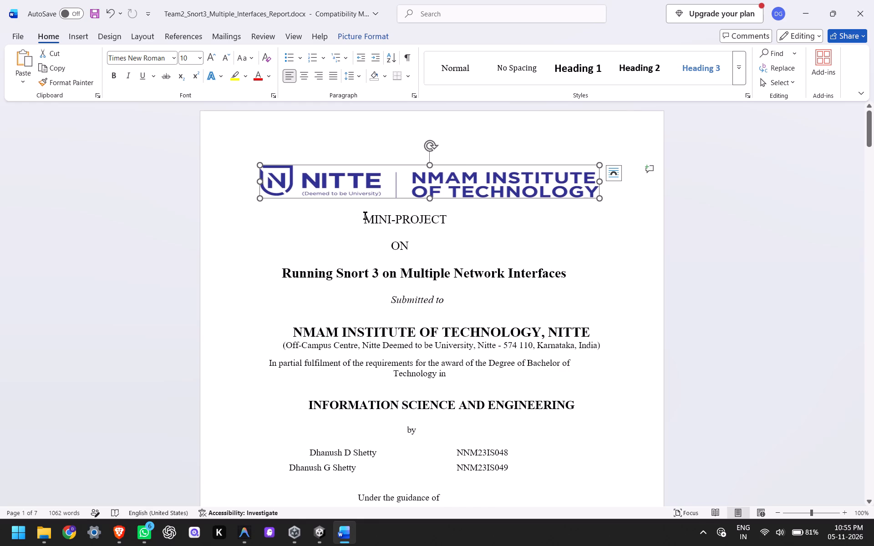
Shift the MINI-PROJECT line to the right with a tab indent and five spaces so it sits centred beneath the logo.
{"action": "left_click", "coordinate": [365, 220]}
{"action": "key", "text": "Tab"}
{"action": "key", "text": "Tab"}
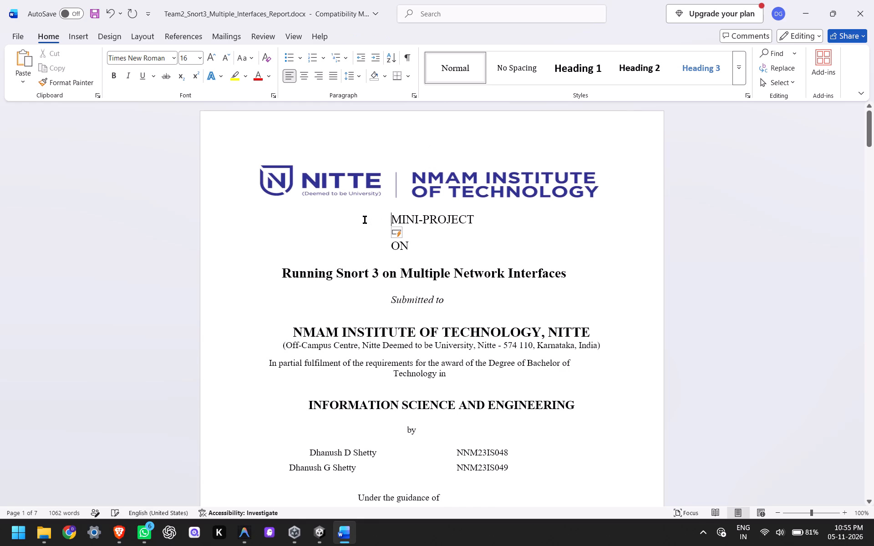
{"action": "key", "text": "BackSpace"}
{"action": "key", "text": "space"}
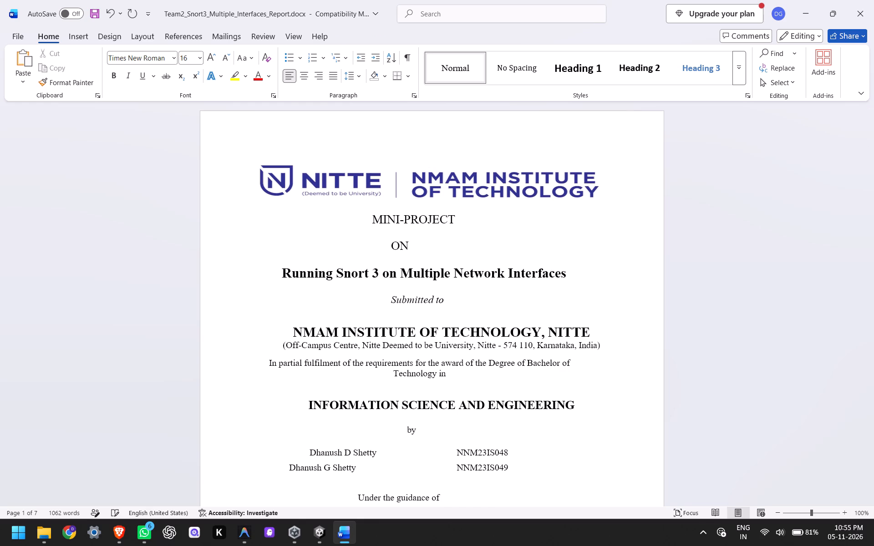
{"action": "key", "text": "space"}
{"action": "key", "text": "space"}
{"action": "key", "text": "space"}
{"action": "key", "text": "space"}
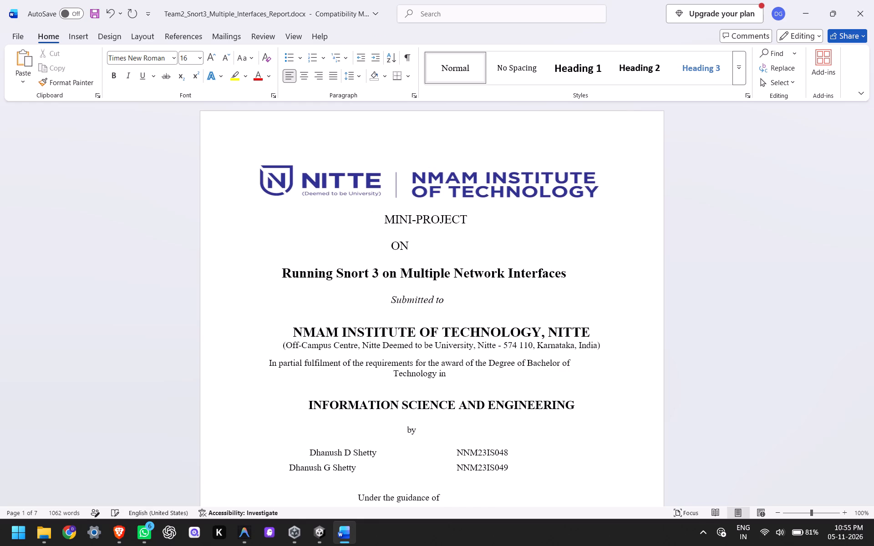
Insert eight spaces before ON so it lines up beneath the middle of MINI-PROJECT.
{"action": "left_click", "coordinate": [392, 248]}
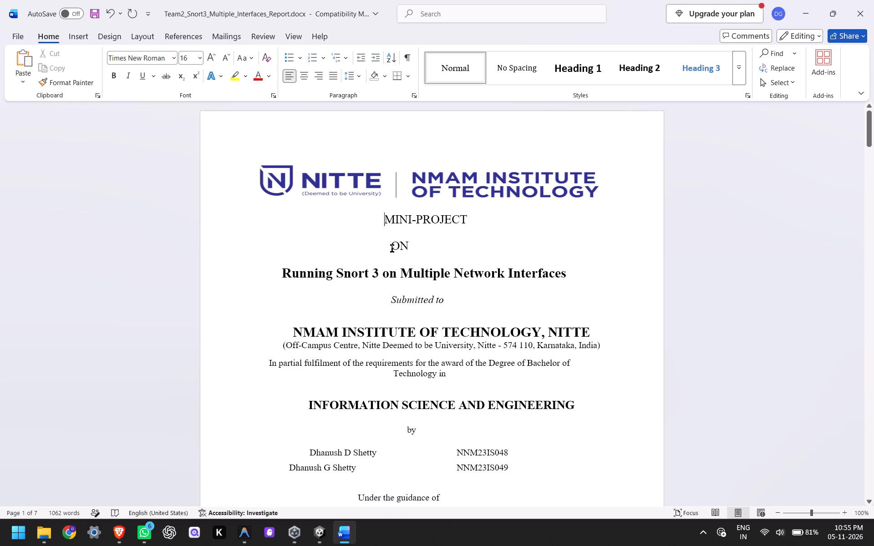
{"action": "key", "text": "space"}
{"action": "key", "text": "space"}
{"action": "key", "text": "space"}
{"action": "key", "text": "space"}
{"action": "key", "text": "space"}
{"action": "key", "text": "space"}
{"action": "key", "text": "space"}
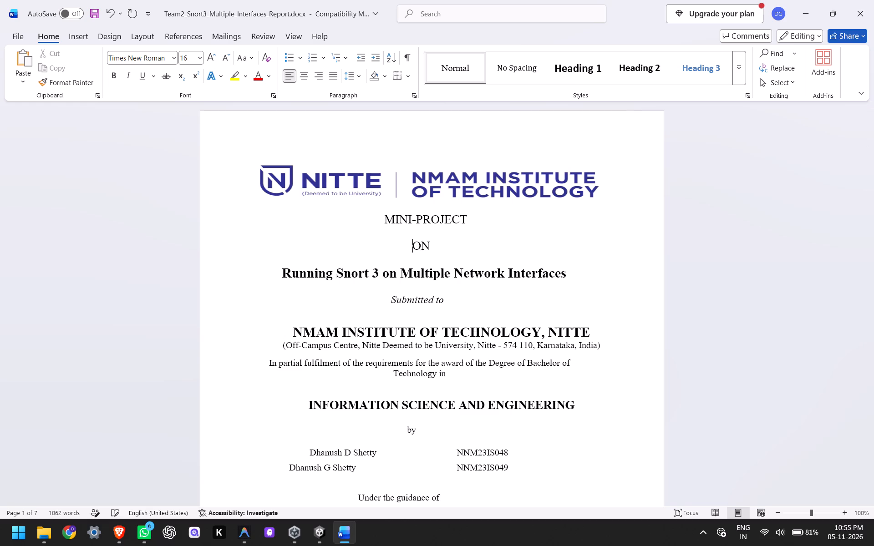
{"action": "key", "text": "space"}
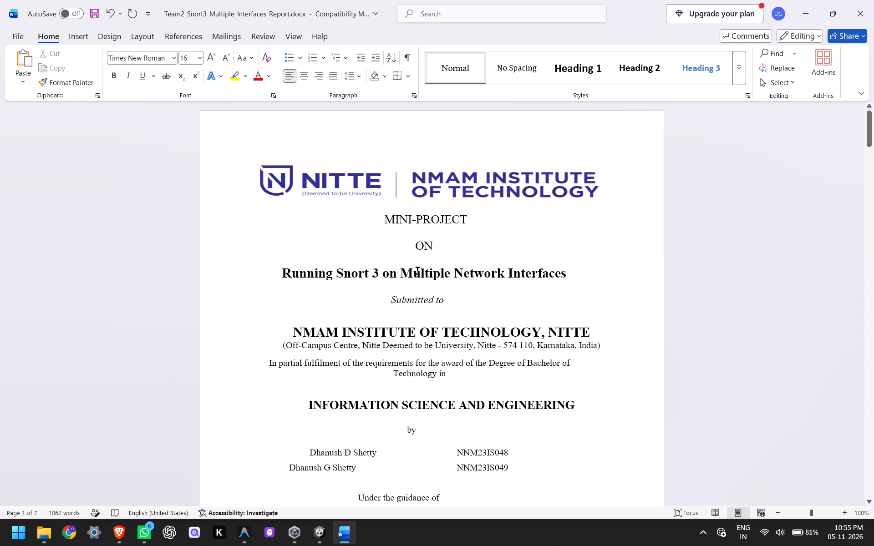
Insert eight spaces before the "In partial fulfilment of the requirements" line to shift it to the right.
{"action": "scroll", "coordinate": [406, 317], "scroll_direction": "down", "scroll_amount": 2}
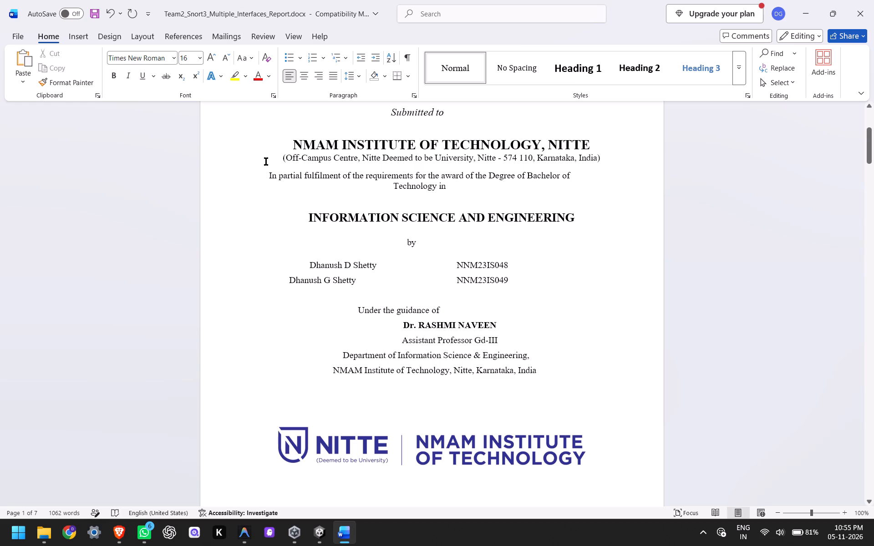
{"action": "left_click", "coordinate": [266, 177]}
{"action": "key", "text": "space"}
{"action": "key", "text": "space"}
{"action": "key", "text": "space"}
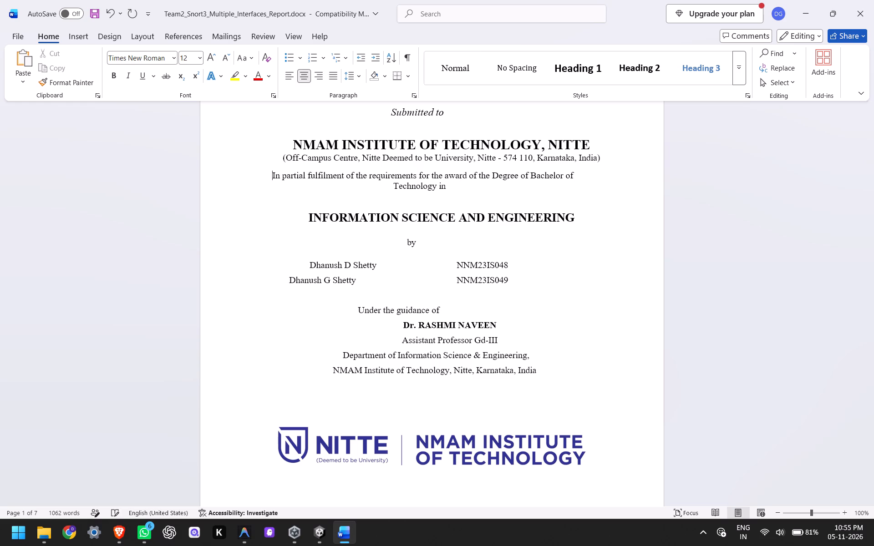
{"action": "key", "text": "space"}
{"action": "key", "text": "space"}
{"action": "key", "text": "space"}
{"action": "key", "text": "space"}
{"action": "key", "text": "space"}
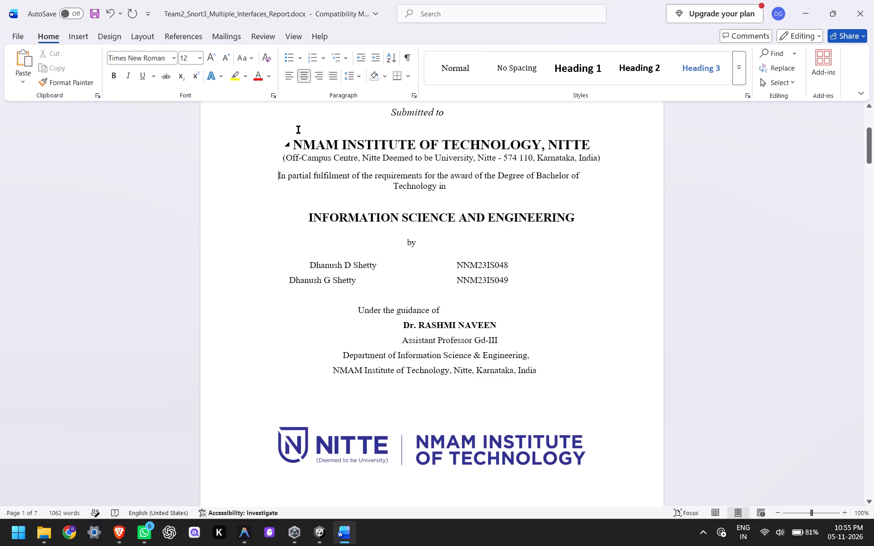
Remove the indent of the "NMAM INSTITUTE OF TECHNOLOGY, NITTE" heading and position it with four spaces instead.
{"action": "left_click", "coordinate": [293, 143]}
{"action": "key", "text": "BackSpace"}
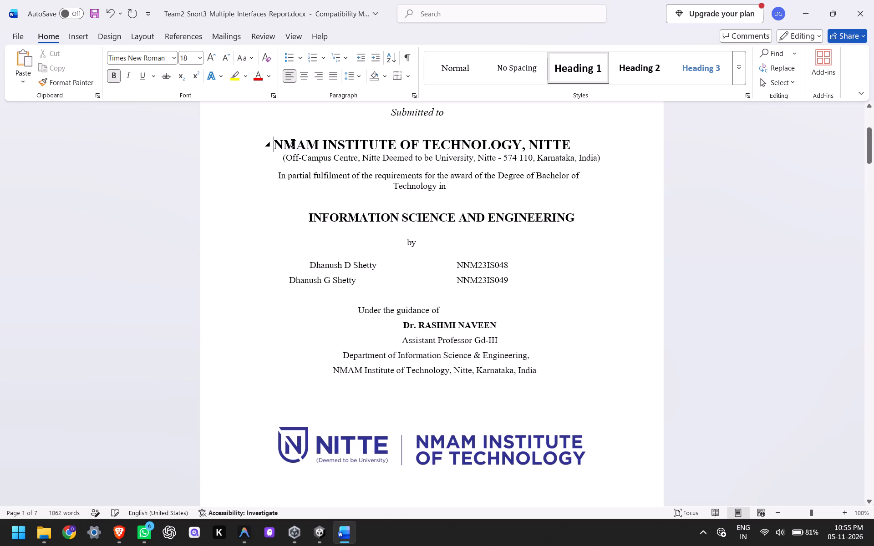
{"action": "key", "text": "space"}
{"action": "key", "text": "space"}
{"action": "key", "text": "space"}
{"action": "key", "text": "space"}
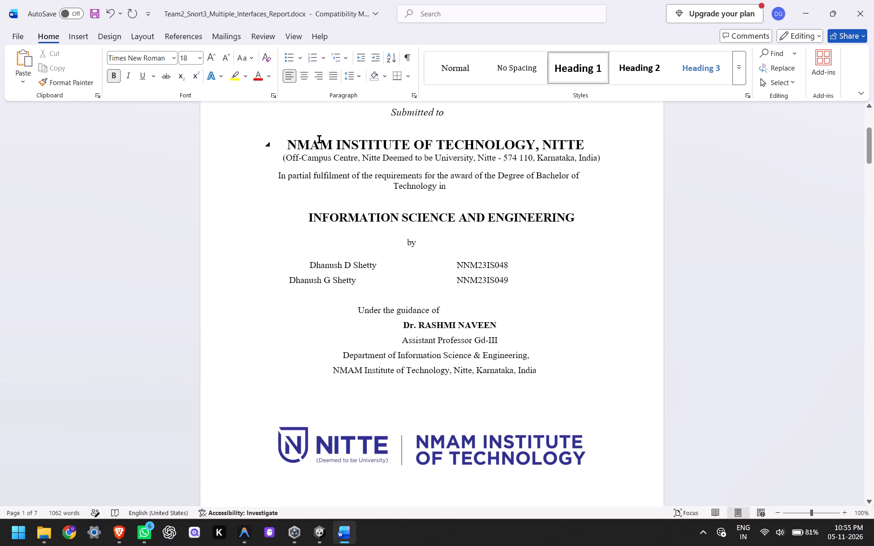
Remove the indent of the "(Off-Campus Centre, ...)" address line and position it with three spaces instead.
{"action": "left_click", "coordinate": [283, 158]}
{"action": "key", "text": "BackSpace"}
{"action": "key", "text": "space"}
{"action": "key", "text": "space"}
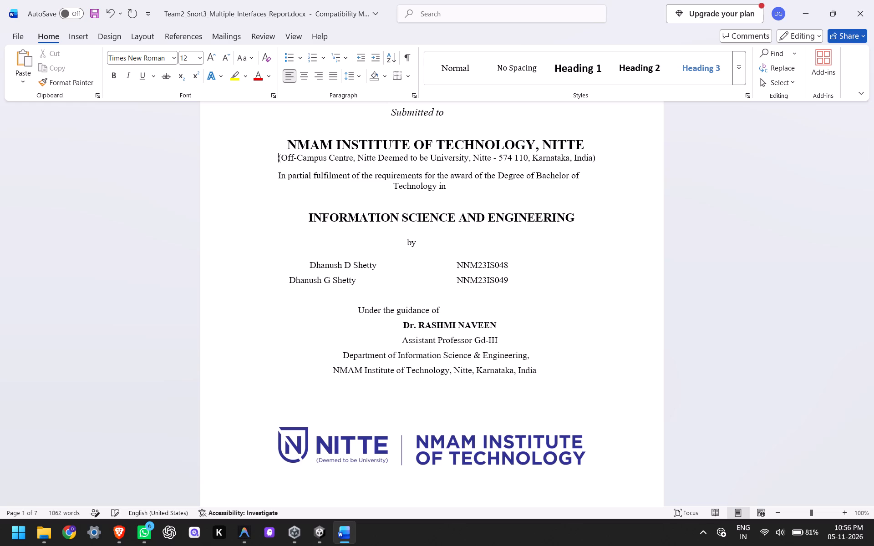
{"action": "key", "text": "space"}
Remove the indent of the "INFORMATION SCIENCE AND ENGINEERING" heading and position it with five spaces instead.
{"action": "scroll", "coordinate": [283, 158], "scroll_direction": "right", "scroll_amount": 1}
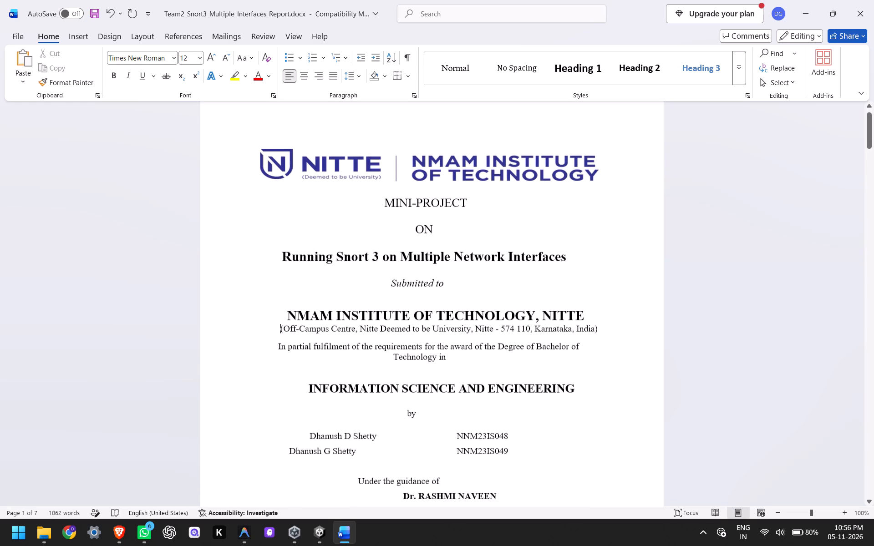
{"action": "scroll", "coordinate": [283, 158], "scroll_direction": "right", "scroll_amount": 1}
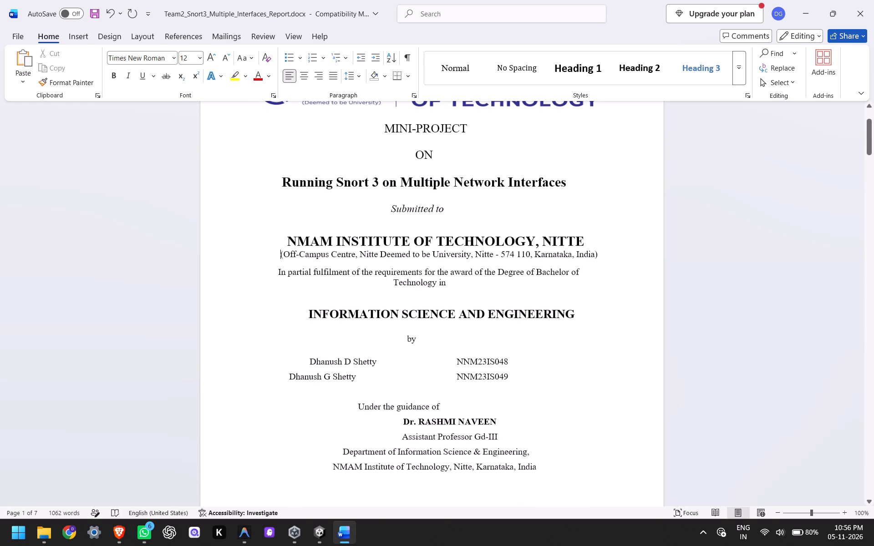
{"action": "scroll", "coordinate": [283, 158], "scroll_direction": "right", "scroll_amount": 1}
{"action": "left_click", "coordinate": [308, 309]}
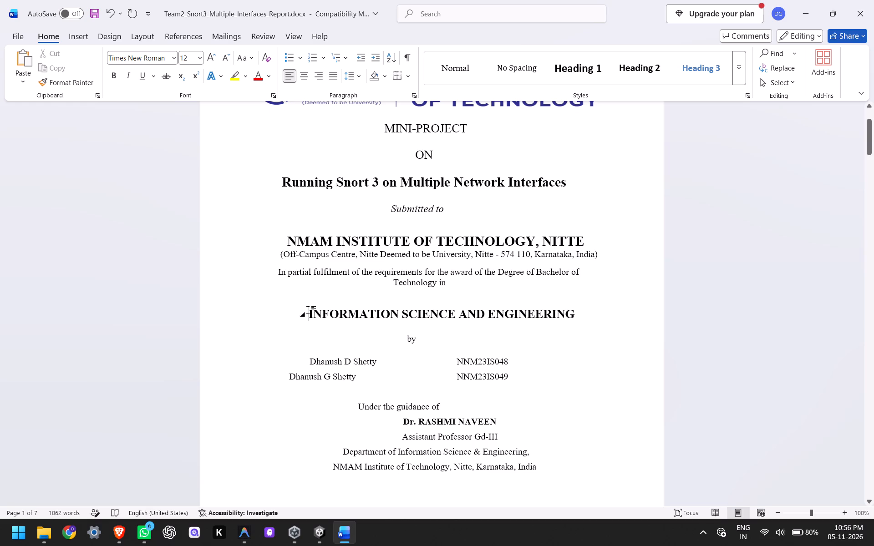
{"action": "key", "text": "BackSpace"}
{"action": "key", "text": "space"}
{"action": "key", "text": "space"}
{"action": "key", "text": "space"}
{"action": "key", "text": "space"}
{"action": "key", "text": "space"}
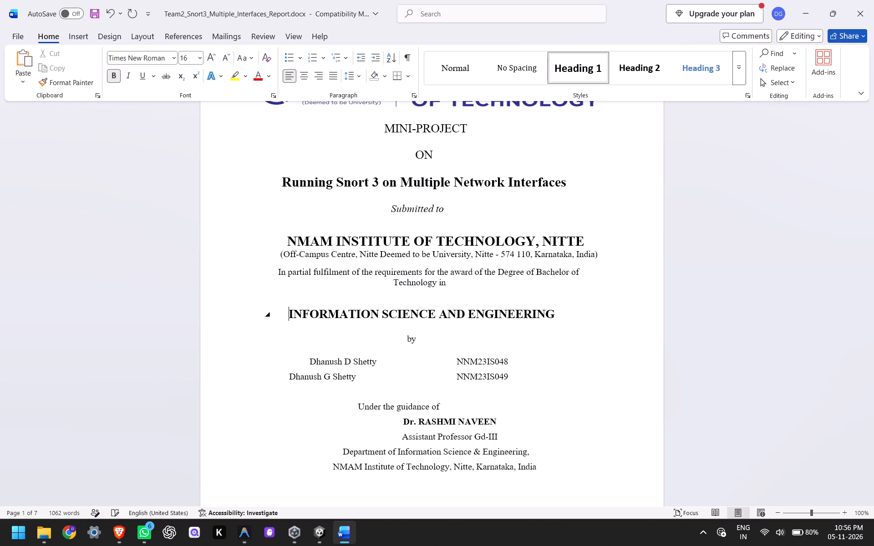
Readjust the spaces before the "NMAM INSTITUTE OF TECHNOLOGY, NITTE" heading to centre it above the address line, keeping "Deemed" free of stray spaces.
{"action": "left_click", "coordinate": [288, 241]}
{"action": "key", "text": "BackSpace"}
{"action": "key", "text": "BackSpace"}
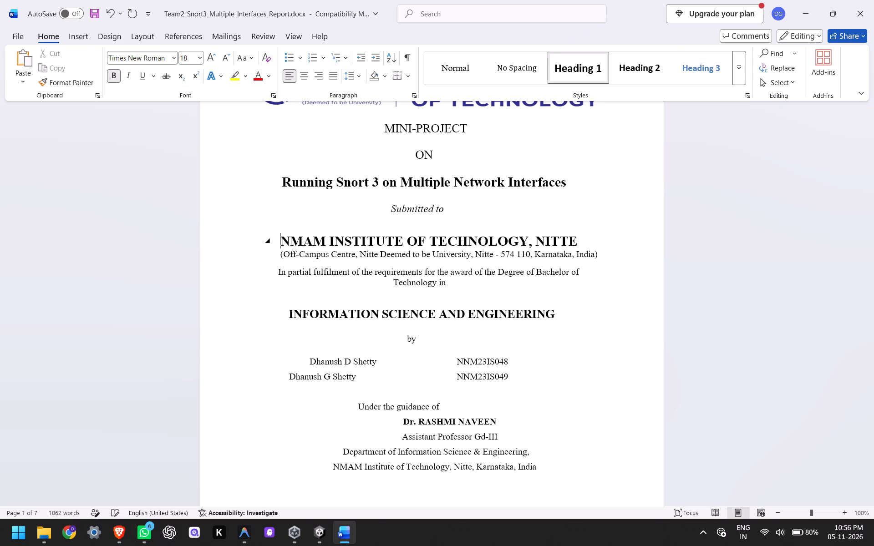
{"action": "scroll", "coordinate": [407, 238], "scroll_direction": "down", "scroll_amount": 1}
{"action": "left_click", "coordinate": [407, 238]}
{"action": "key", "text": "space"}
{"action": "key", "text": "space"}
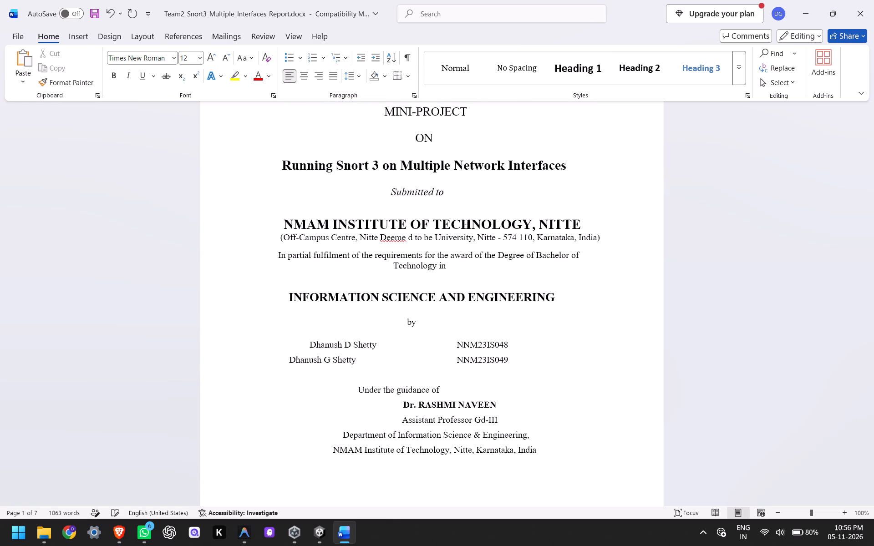
{"action": "key", "text": "BackSpace"}
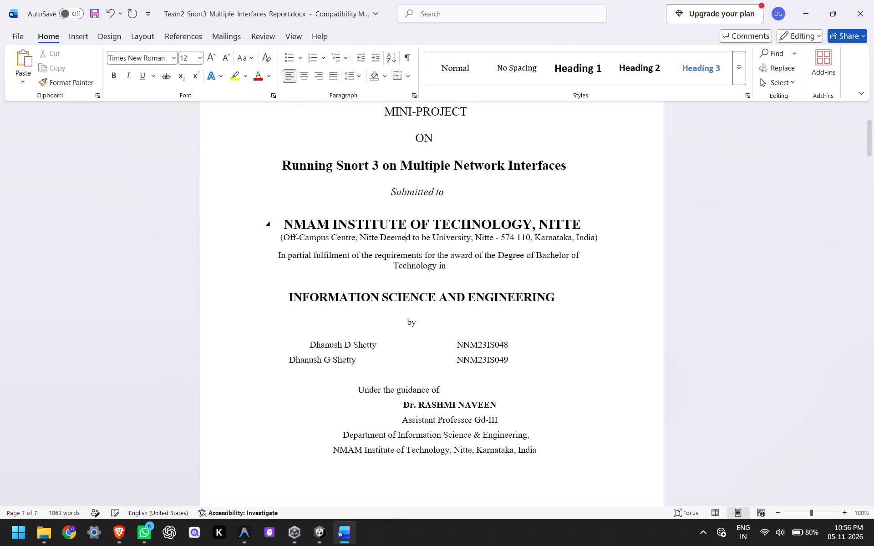
{"action": "left_click", "coordinate": [283, 225]}
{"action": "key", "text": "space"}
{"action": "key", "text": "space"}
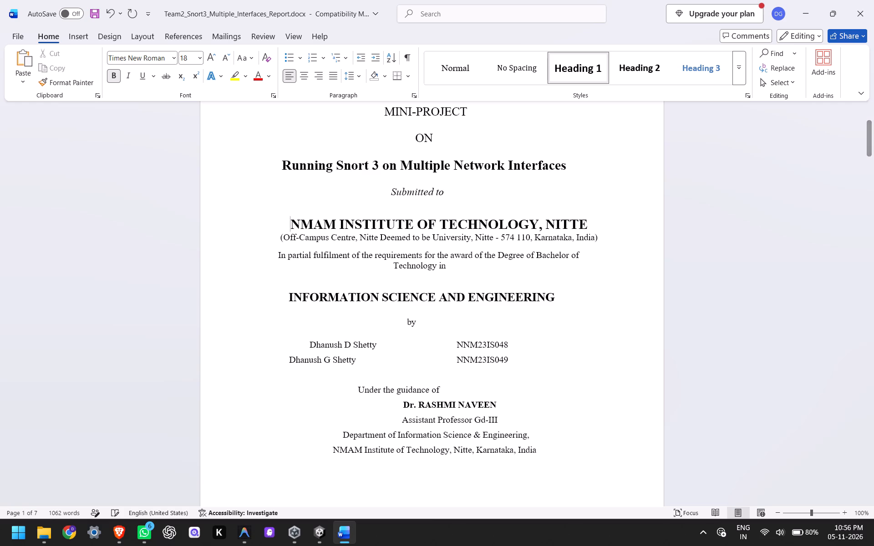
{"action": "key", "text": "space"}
{"action": "key", "text": "backslash"}
{"action": "key", "text": "BackSpace"}
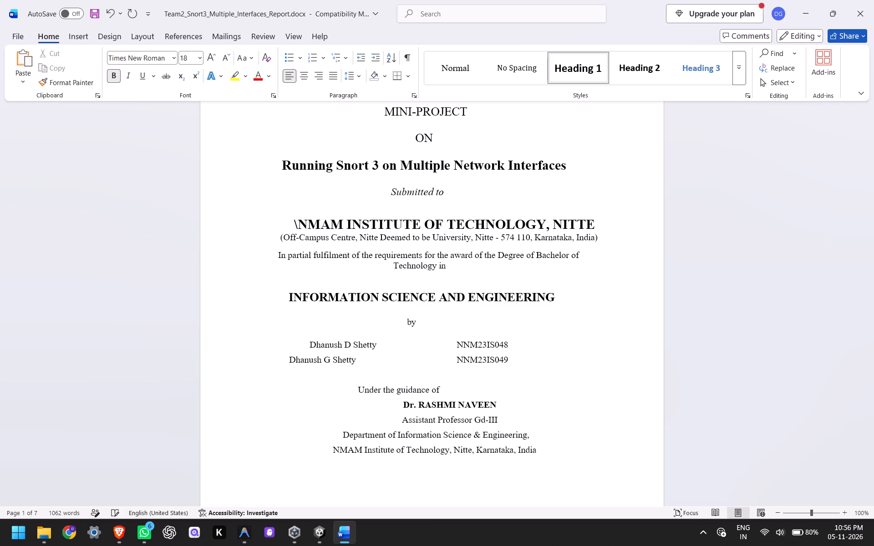
Insert three spaces before the "Running Snort 3 on Multiple Network Interfaces" title on the cover.
{"action": "left_click", "coordinate": [282, 163]}
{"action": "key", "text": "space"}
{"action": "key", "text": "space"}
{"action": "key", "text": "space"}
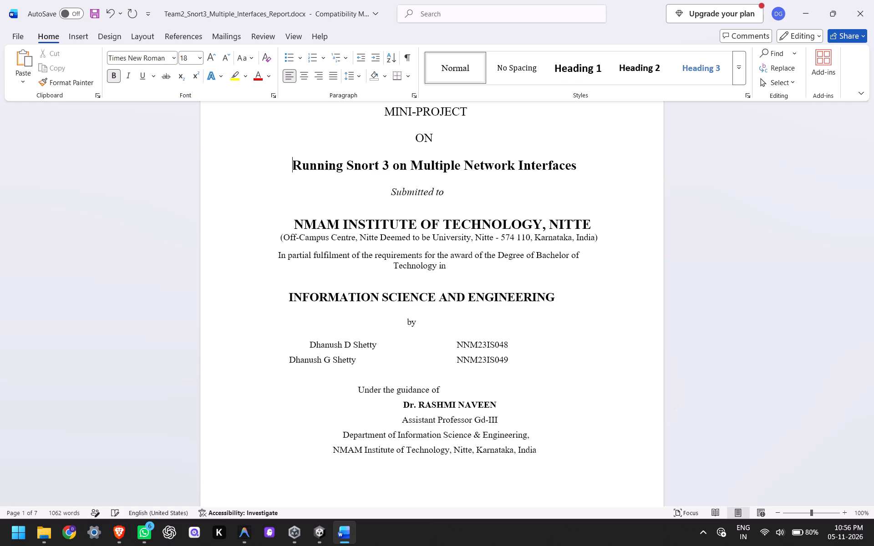
Insert two spaces before "Submitted to" to line it up beneath the Snort 3 title.
{"action": "left_click", "coordinate": [390, 192]}
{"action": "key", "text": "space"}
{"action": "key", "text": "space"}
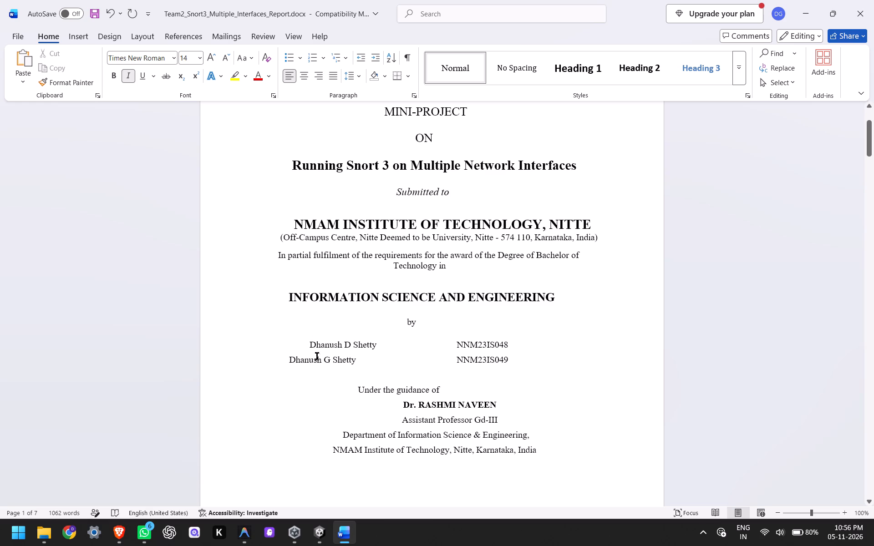
Remove the middle initial from the first student's name and change the last digit of that student's roll number to 7.
{"action": "left_click_drag", "start_coordinate": [512, 360], "coordinate": [317, 349]}
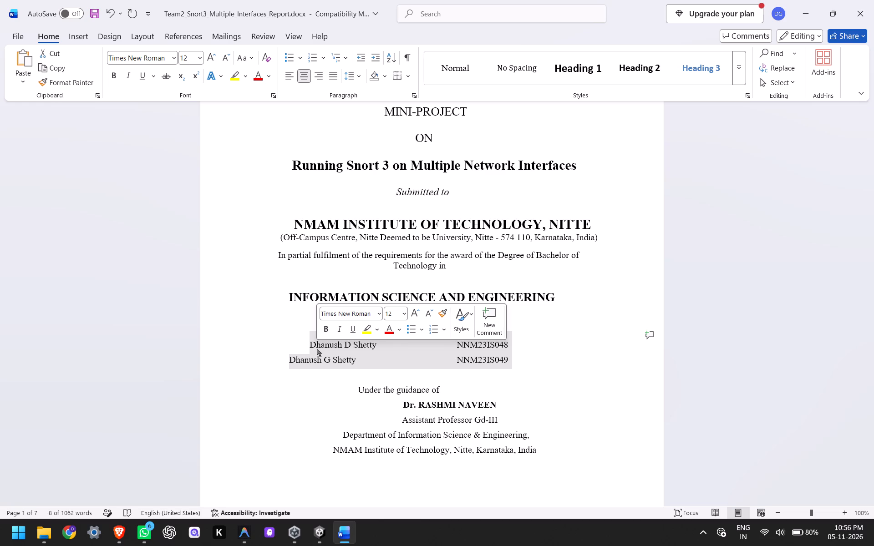
{"action": "left_click", "coordinate": [351, 344]}
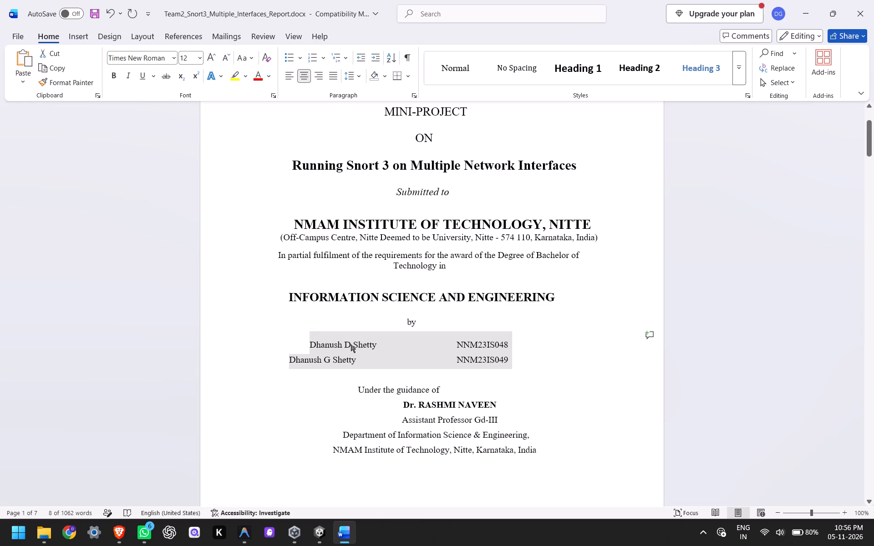
{"action": "key", "text": "BackSpace"}
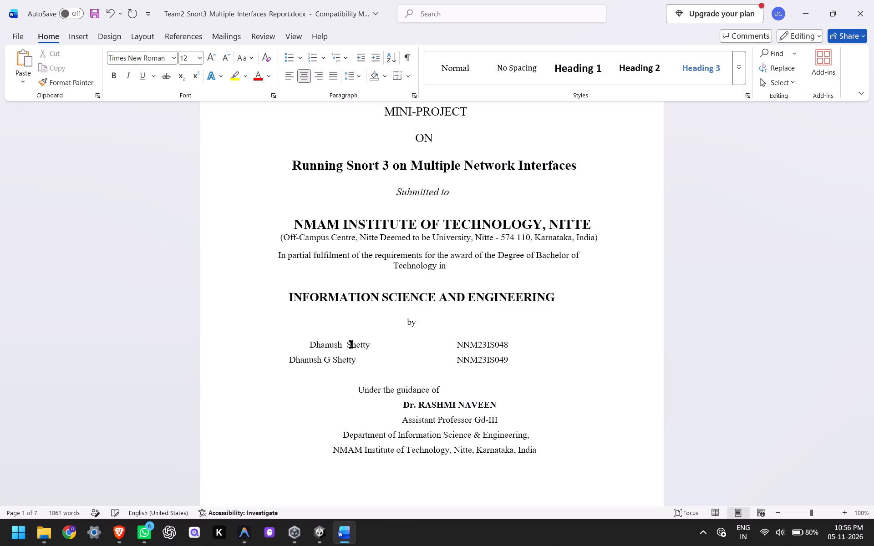
{"action": "key", "text": "ctrl+Right"}
{"action": "key", "text": "ctrl+Right"}
{"action": "key", "text": "ctrl+Right"}
{"action": "key", "text": "ctrl+Right"}
{"action": "key", "text": "ctrl+Right"}
{"action": "key", "text": "ctrl+Left"}
{"action": "key", "text": "BackSpace"}
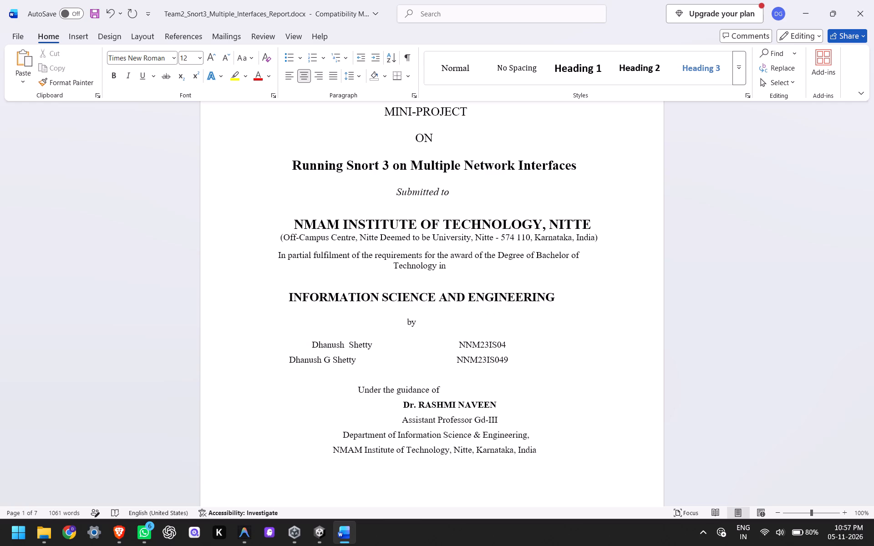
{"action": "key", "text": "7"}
Replace the first student's name on the cover with the name of the correct team member.
{"action": "key", "text": "ctrl+Left"}
{"action": "key", "text": "ctrl+Left"}
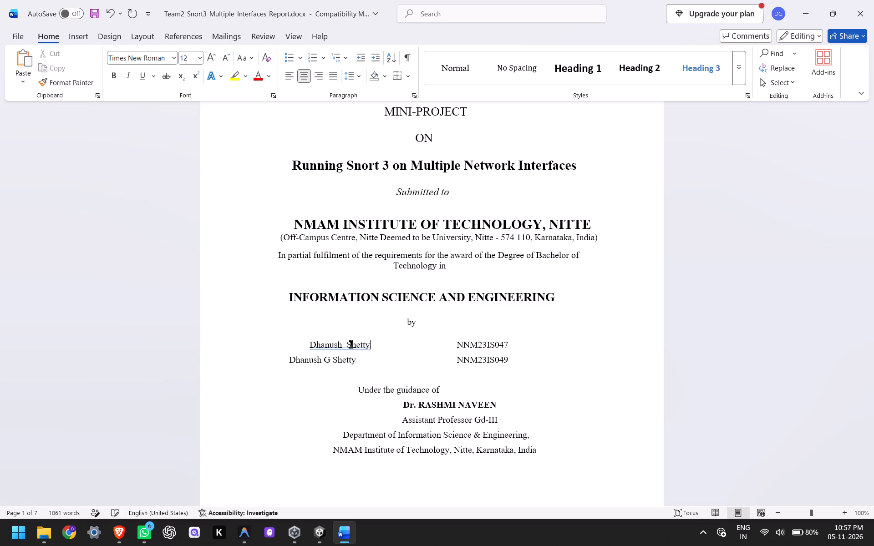
{"action": "key", "text": "ctrl+BackSpace"}
{"action": "key", "text": "ctrl+BackSpace"}
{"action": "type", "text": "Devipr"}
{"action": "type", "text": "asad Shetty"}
Insert nine spaces before the second student's name to line it up beneath the first student's name.
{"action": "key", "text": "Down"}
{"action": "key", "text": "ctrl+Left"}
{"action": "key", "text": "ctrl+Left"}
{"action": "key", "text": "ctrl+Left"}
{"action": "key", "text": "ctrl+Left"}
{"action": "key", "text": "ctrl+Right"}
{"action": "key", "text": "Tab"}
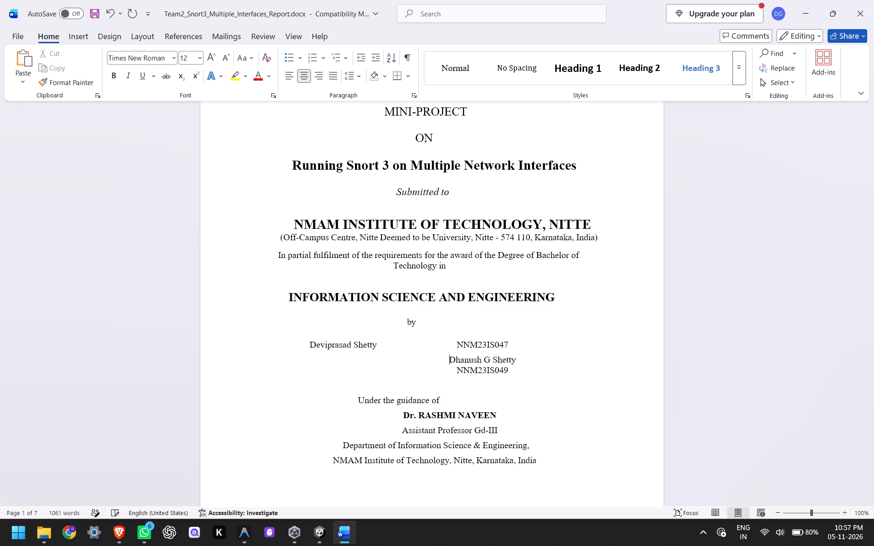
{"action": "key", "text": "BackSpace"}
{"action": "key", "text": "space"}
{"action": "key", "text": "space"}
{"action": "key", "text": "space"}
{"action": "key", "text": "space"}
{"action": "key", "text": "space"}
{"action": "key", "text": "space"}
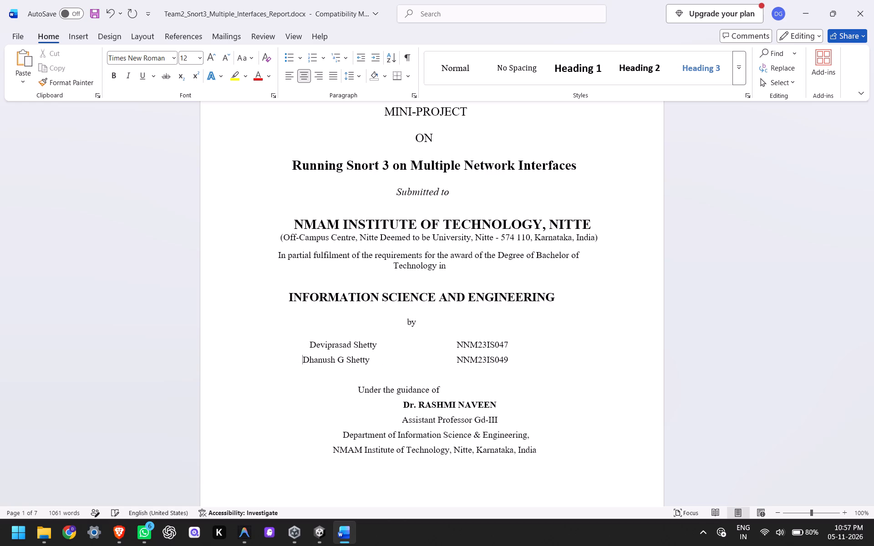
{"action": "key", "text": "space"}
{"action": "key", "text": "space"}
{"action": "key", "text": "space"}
Add a new line to the student list with the third student's name, spaced to line up beneath the names above.
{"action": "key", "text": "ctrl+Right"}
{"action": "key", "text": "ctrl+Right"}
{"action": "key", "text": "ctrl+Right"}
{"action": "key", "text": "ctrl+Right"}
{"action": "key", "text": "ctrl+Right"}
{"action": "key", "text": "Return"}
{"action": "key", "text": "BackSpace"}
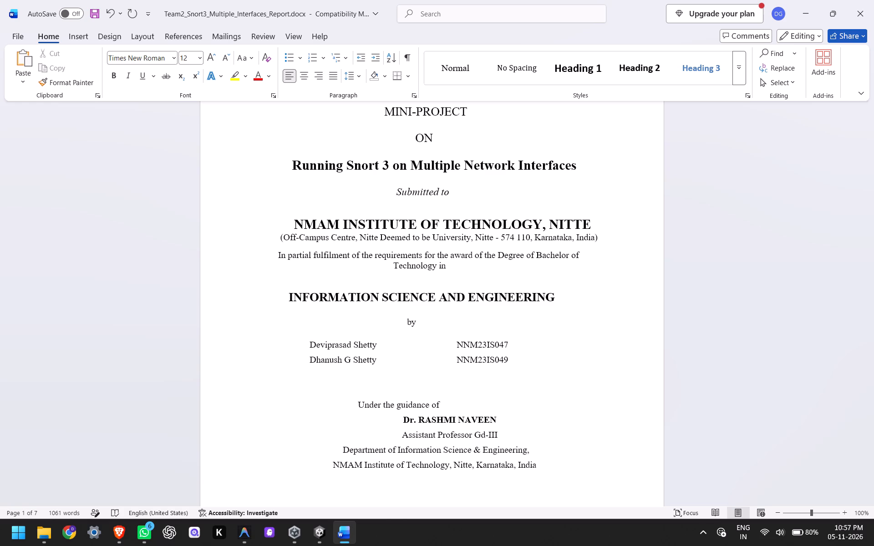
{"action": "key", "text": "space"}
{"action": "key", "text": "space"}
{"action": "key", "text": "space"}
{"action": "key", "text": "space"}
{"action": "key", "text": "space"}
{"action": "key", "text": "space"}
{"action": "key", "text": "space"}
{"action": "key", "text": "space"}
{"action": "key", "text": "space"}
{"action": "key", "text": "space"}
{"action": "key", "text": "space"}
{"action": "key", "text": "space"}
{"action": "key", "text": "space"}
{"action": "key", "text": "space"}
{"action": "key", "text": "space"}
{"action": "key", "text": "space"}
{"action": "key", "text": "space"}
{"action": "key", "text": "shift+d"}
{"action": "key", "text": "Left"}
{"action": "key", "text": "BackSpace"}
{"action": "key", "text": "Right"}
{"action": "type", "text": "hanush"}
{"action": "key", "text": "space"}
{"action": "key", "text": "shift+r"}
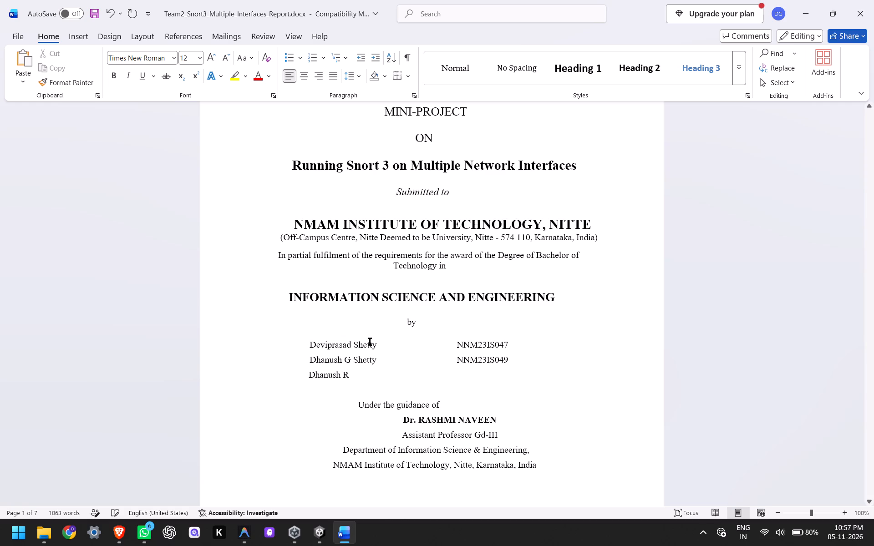
Enter the third student's roll number on the same line, spaced to line up beneath the other roll numbers.
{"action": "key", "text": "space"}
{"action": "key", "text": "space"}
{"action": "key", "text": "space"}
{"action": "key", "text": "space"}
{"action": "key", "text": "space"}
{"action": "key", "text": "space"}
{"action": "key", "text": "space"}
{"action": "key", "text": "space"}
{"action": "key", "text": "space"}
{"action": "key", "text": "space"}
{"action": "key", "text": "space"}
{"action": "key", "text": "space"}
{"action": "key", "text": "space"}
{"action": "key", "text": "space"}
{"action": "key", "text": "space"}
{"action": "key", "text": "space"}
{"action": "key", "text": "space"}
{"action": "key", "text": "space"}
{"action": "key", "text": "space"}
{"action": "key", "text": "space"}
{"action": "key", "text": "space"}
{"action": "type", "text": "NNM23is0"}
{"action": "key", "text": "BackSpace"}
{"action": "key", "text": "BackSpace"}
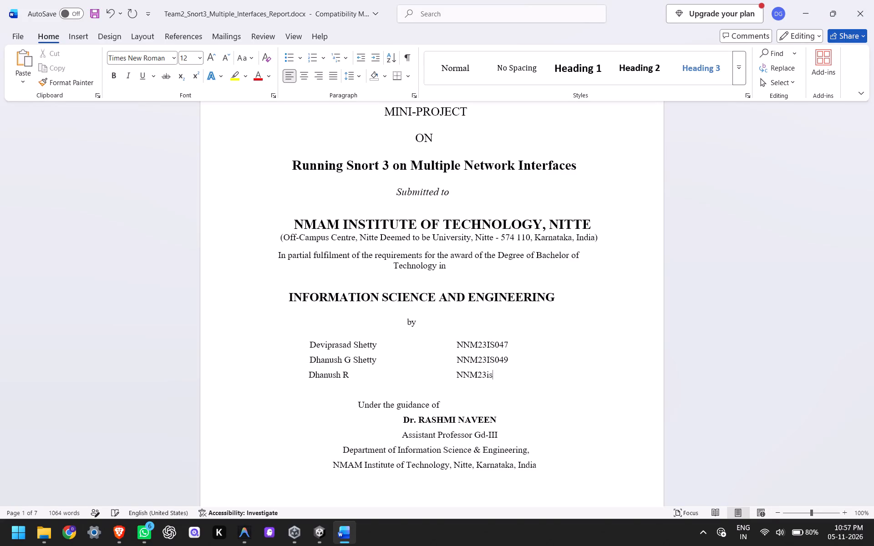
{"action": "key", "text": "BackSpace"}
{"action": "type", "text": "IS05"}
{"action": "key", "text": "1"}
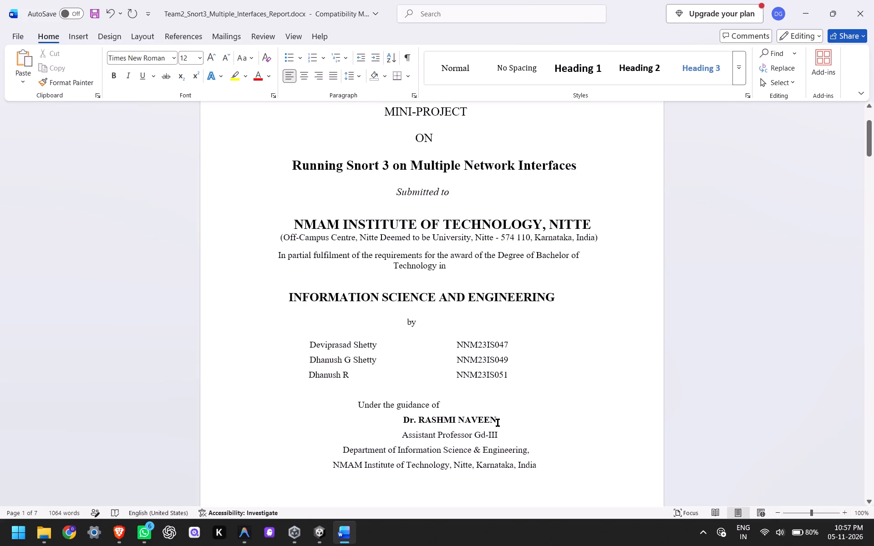
Insert twelve spaces before "Under the guidance of" to move it towards the centre of the cover text.
{"action": "double_click", "coordinate": [407, 400]}
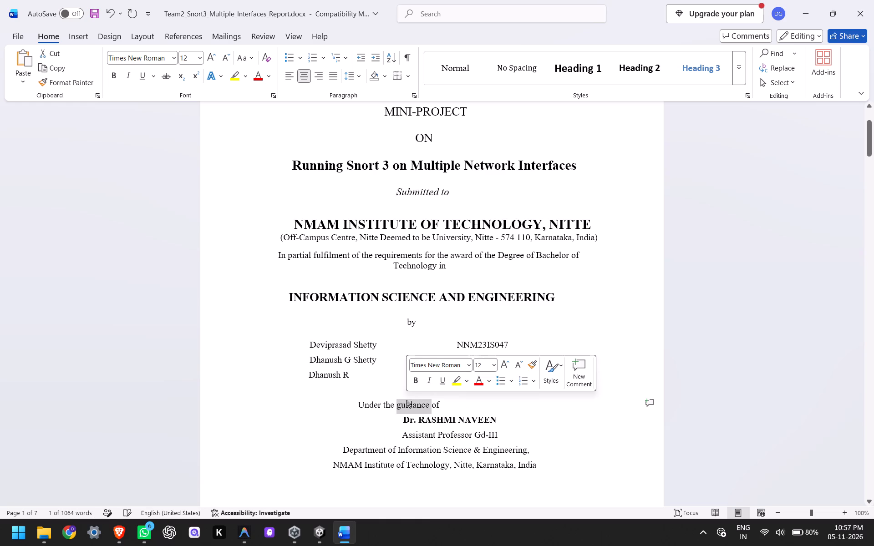
{"action": "left_click", "coordinate": [476, 407]}
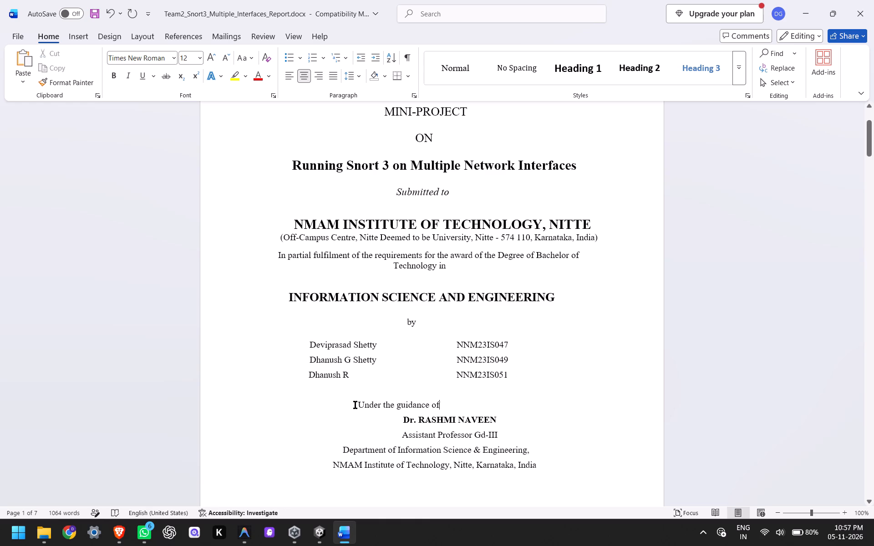
{"action": "left_click", "coordinate": [355, 405]}
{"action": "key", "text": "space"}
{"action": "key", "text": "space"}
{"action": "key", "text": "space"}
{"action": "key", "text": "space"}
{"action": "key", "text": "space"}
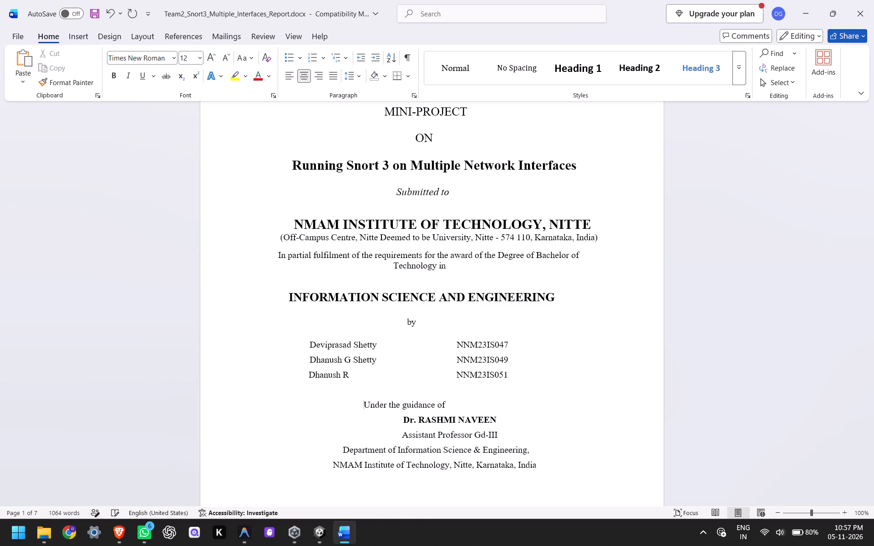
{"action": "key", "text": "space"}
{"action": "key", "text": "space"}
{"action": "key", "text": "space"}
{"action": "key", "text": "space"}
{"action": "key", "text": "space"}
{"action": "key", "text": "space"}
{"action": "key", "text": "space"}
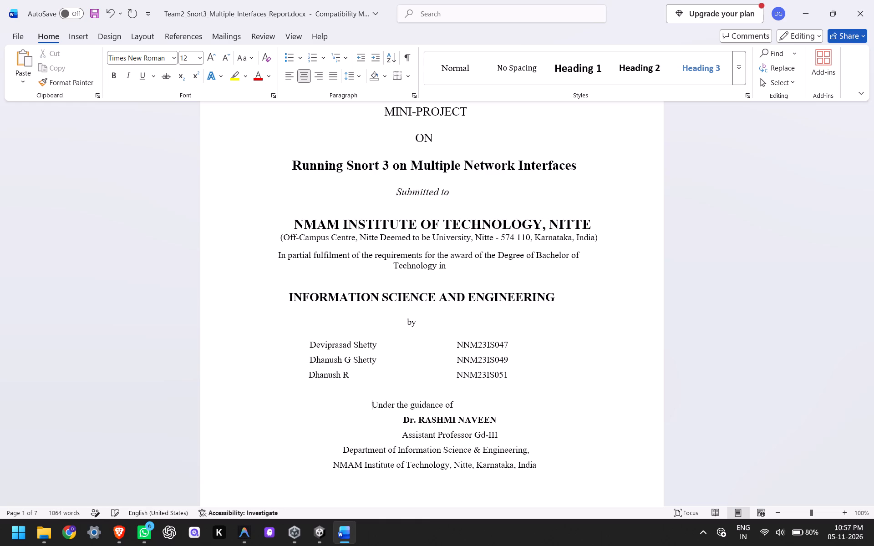
Remove the indent of the guide's name and apply a smaller tab indent to centre it beneath "Under the guidance of".
{"action": "left_click", "coordinate": [405, 419]}
{"action": "key", "text": "BackSpace"}
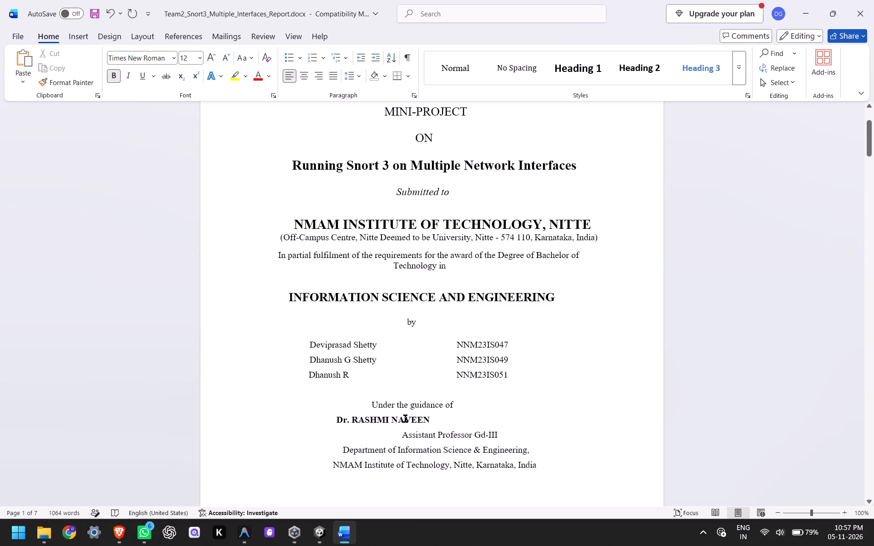
{"action": "key", "text": "Tab"}
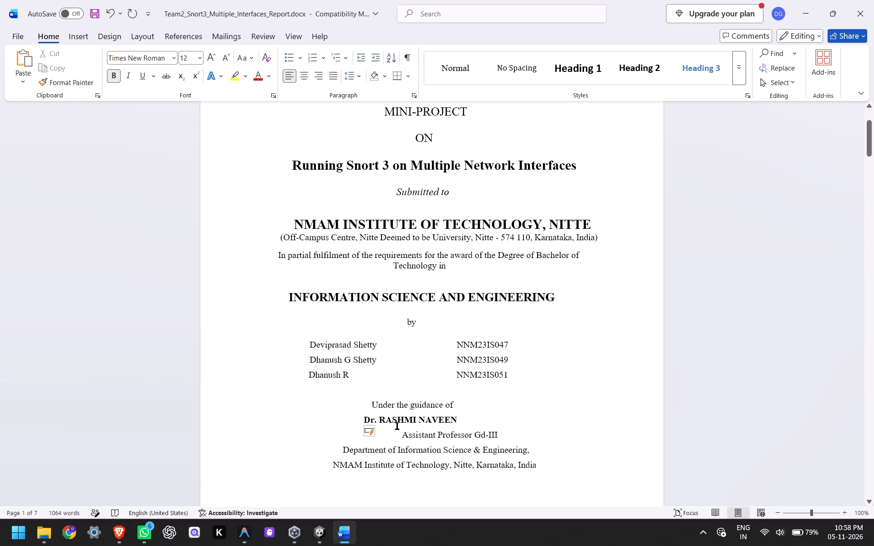
Replace the indent of "Assistant Professor Gd-III" with a tab indent and nine spaces to centre it beneath the guide's name.
{"action": "left_click", "coordinate": [403, 439]}
{"action": "key", "text": "BackSpace"}
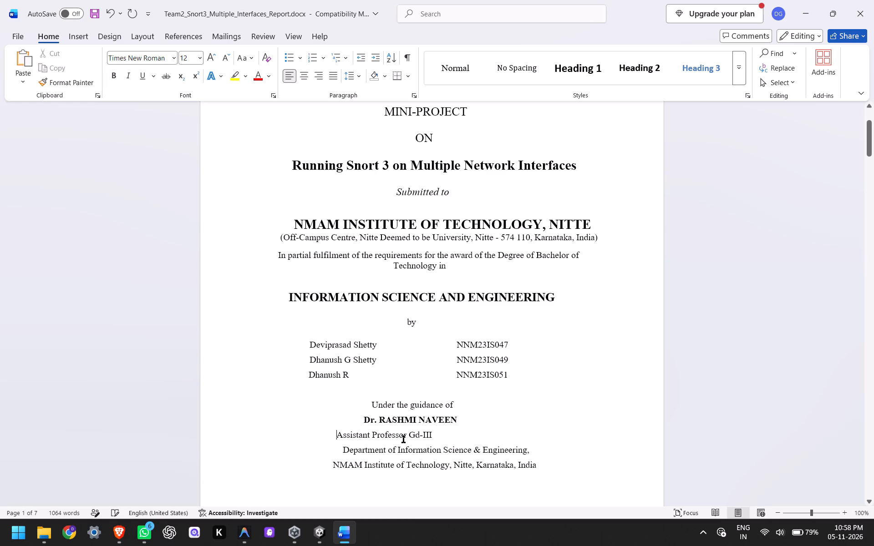
{"action": "key", "text": "Tab"}
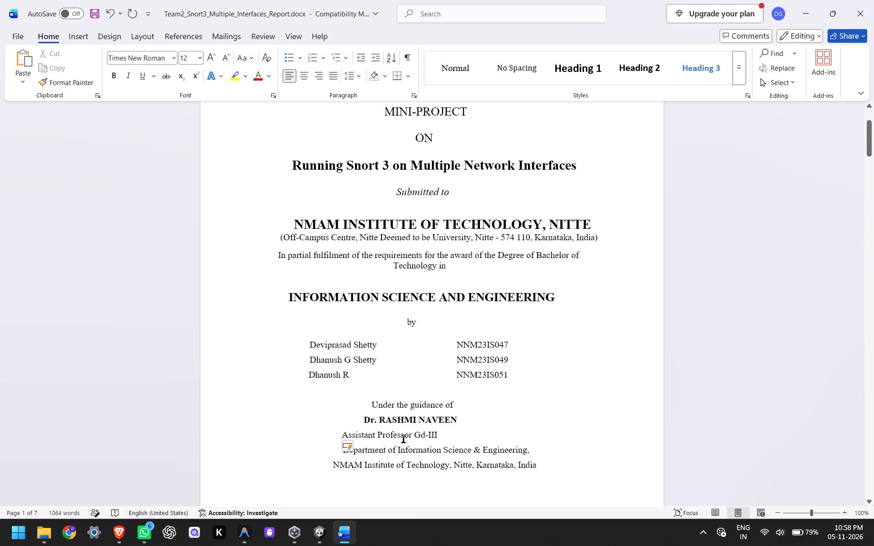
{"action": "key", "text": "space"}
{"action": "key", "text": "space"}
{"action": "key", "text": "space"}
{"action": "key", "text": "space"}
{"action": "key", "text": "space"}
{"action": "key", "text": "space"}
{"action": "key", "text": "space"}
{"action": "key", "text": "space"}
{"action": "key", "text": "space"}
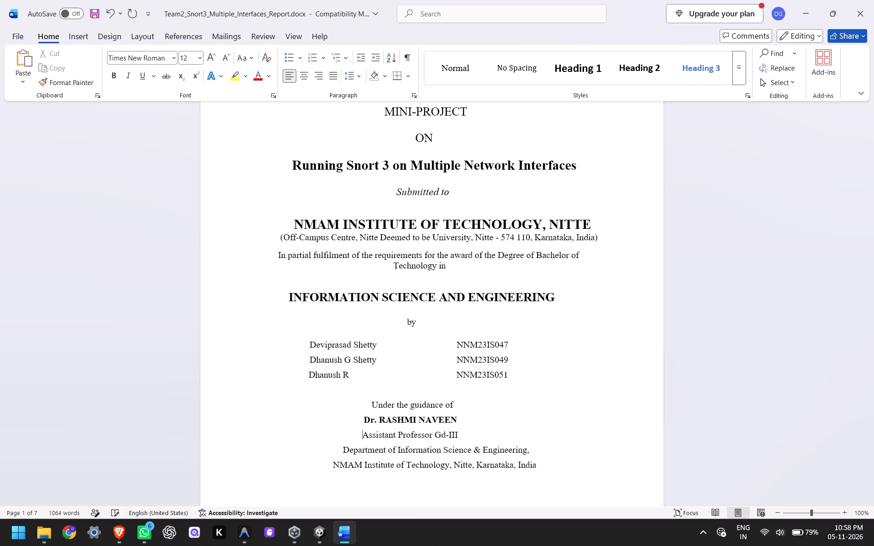
Remove the indent of "Department of Information Science & Engineering," and insert three spaces before it to centre it beneath the designation.
{"action": "left_click", "coordinate": [339, 450]}
{"action": "key", "text": "BackSpace"}
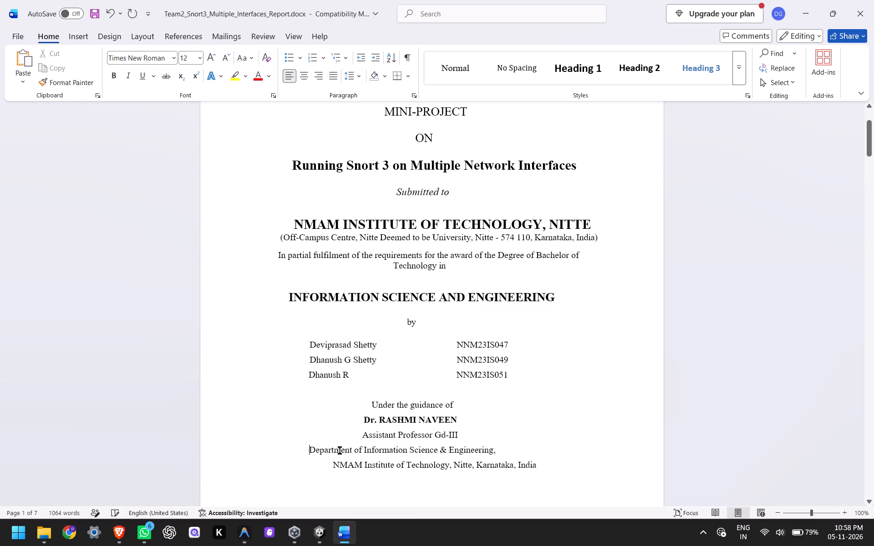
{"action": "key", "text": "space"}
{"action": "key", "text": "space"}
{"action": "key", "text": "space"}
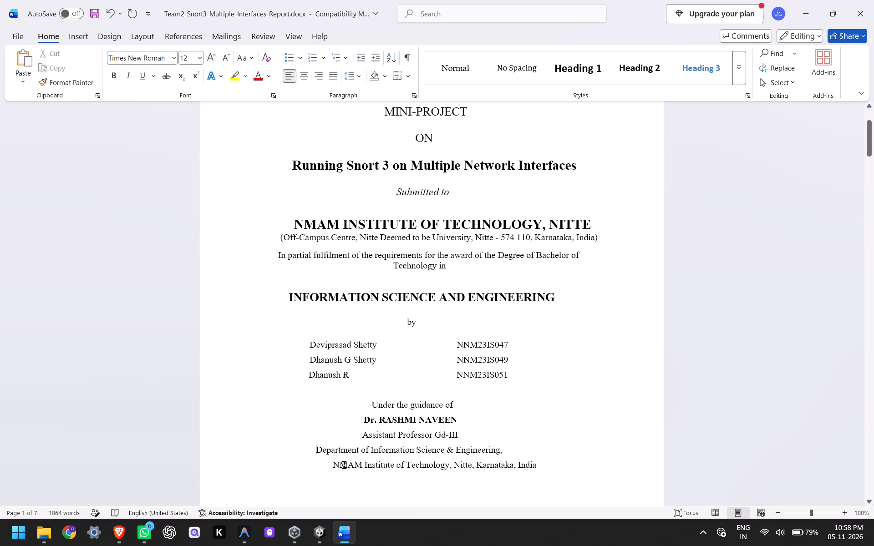
Replace the indent of "NMAM Institute of Technology, Nitte, Karnataka, India" with twenty-two spaces to centre it beneath the department line.
{"action": "left_click", "coordinate": [331, 466]}
{"action": "key", "text": "BackSpace"}
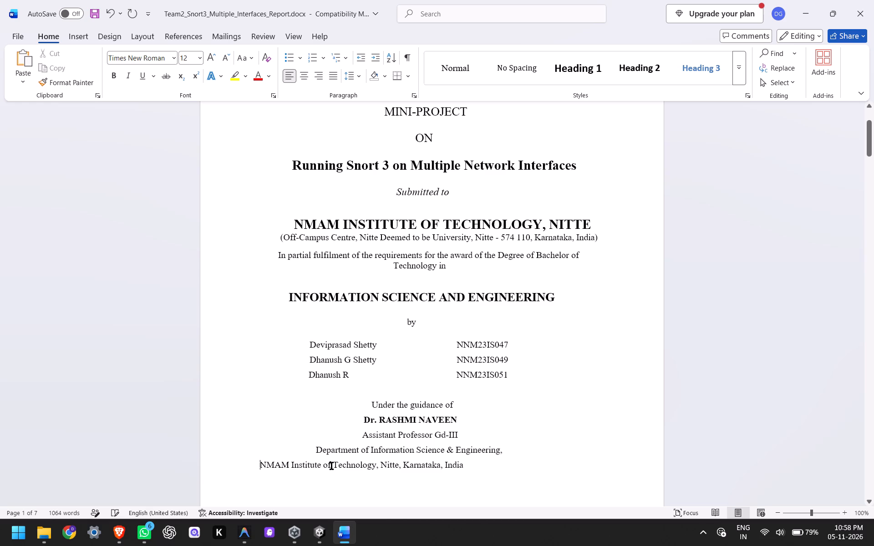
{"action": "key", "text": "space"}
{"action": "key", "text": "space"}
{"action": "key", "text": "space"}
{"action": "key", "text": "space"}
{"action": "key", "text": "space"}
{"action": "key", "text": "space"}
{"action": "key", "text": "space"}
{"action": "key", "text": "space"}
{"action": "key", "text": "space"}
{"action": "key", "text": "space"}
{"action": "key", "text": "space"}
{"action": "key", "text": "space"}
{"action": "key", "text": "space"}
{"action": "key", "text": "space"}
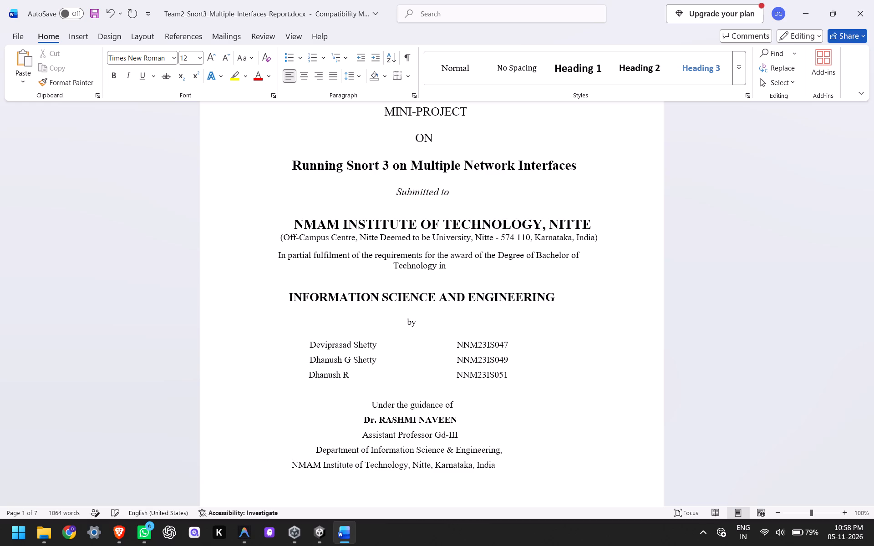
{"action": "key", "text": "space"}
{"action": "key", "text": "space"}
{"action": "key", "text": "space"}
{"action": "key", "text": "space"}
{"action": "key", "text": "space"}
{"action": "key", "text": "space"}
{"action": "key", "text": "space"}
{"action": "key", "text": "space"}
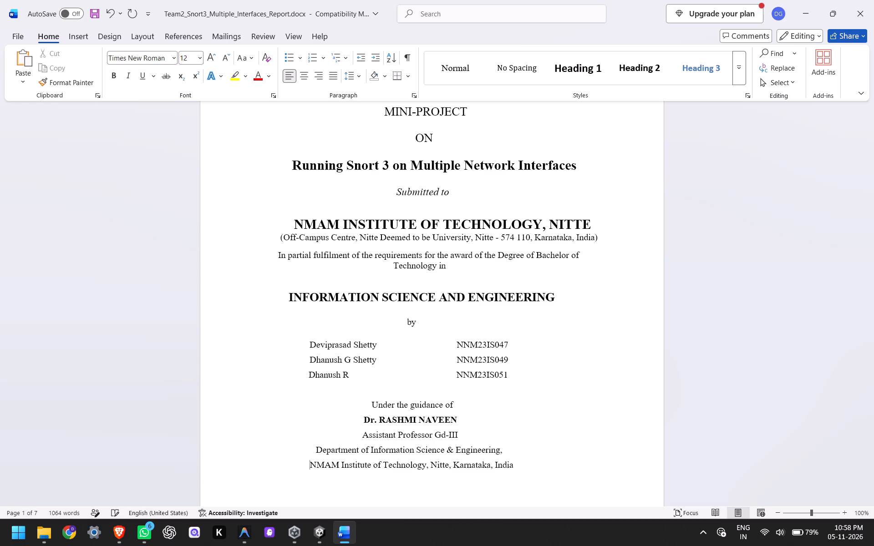
Save the report with the aligned cover page.
{"action": "scroll", "coordinate": [431, 310], "scroll_direction": "up", "scroll_amount": 4}
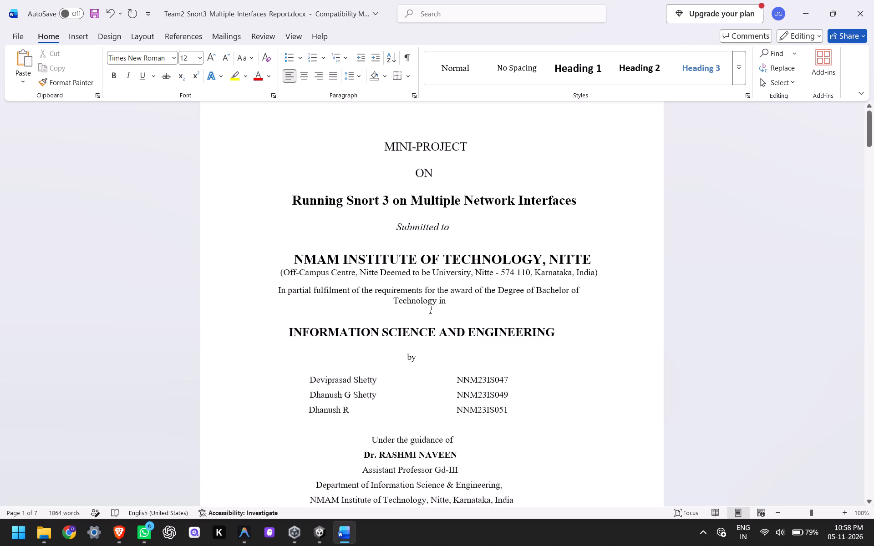
{"action": "scroll", "coordinate": [431, 310], "scroll_direction": "up", "scroll_amount": 4}
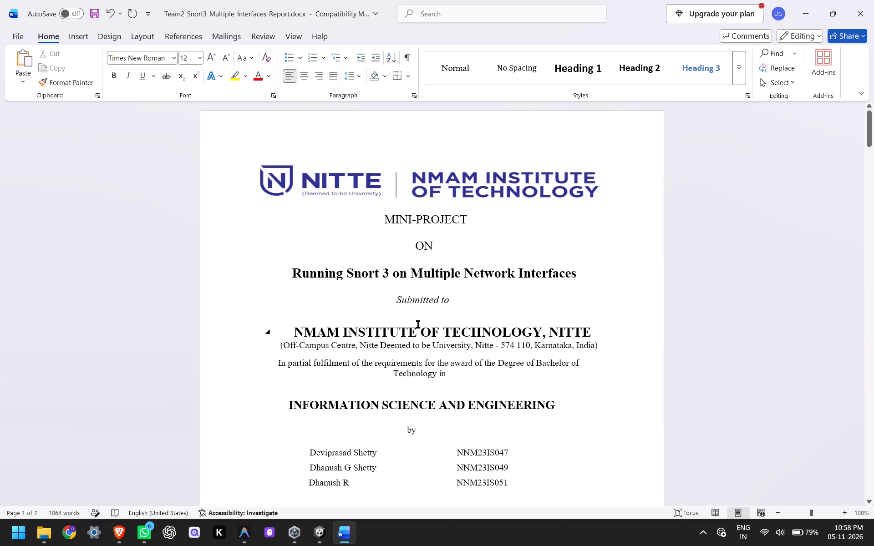
{"action": "key", "text": "ctrl+s"}
{"action": "key", "text": "ctrl+s"}
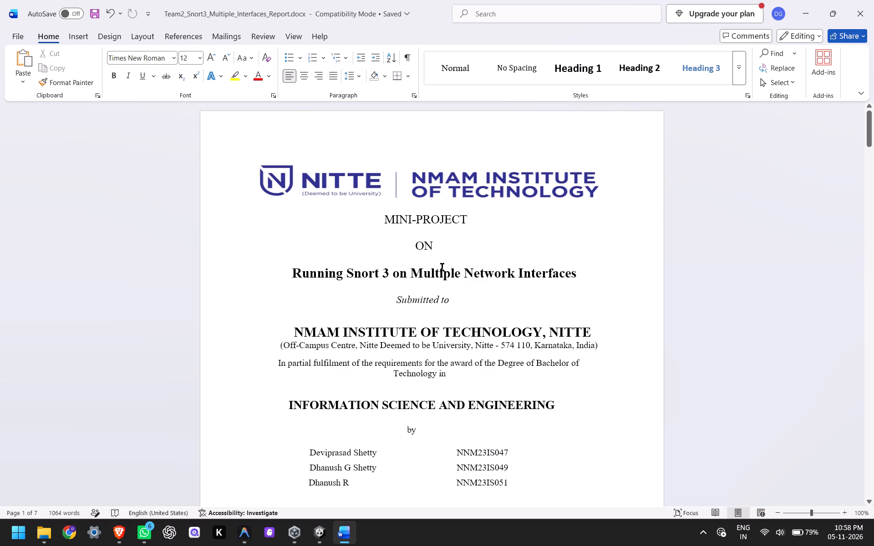
Delete the blank lines above the "Running Snort 3 on Multiple Network Interfaces" title after the cover, so it starts at the top of page 2.
{"action": "scroll", "coordinate": [442, 267], "scroll_direction": "down", "scroll_amount": 8}
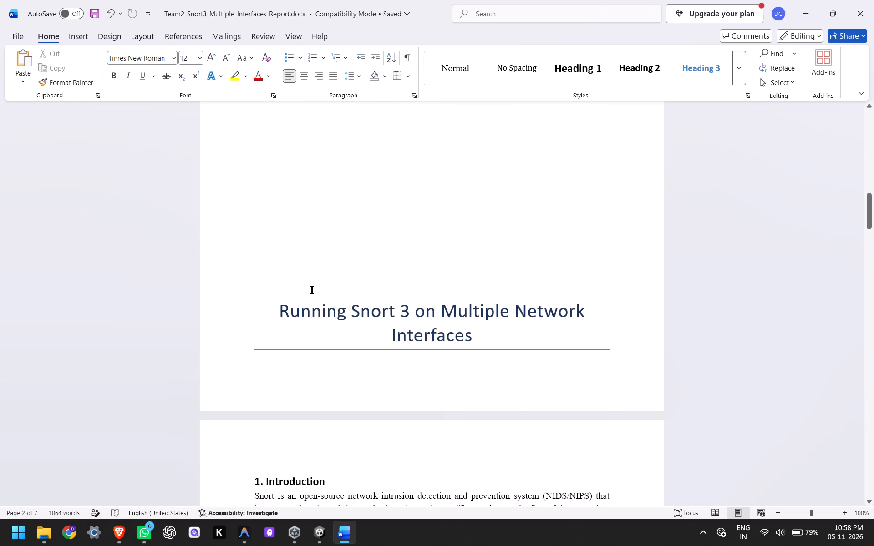
{"action": "left_click", "coordinate": [276, 309]}
{"action": "key", "text": "BackSpace"}
{"action": "key", "text": "BackSpace"}
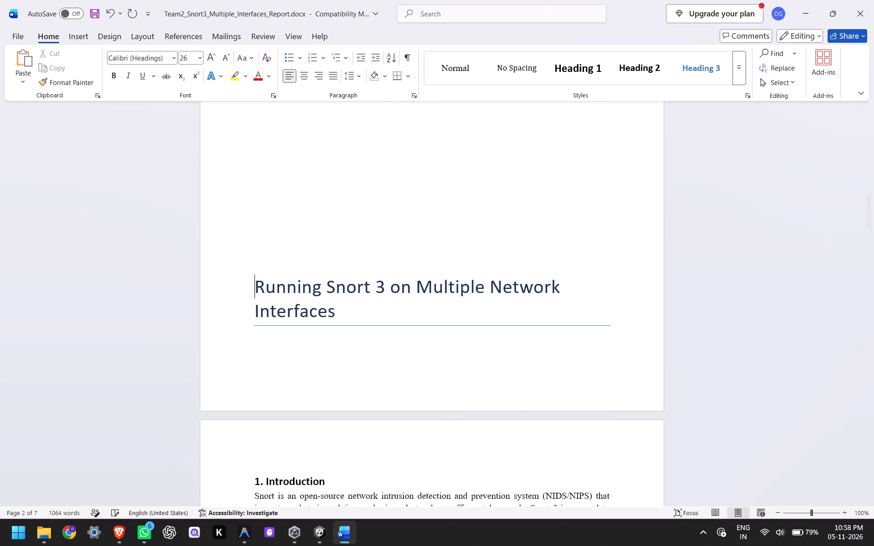
{"action": "scroll", "coordinate": [276, 309], "scroll_direction": "up", "scroll_amount": 4}
{"action": "key", "text": "BackSpace"}
{"action": "key", "text": "BackSpace"}
{"action": "key", "text": "BackSpace"}
{"action": "key", "text": "BackSpace"}
{"action": "key", "text": "BackSpace"}
{"action": "key", "text": "BackSpace"}
{"action": "key", "text": "BackSpace"}
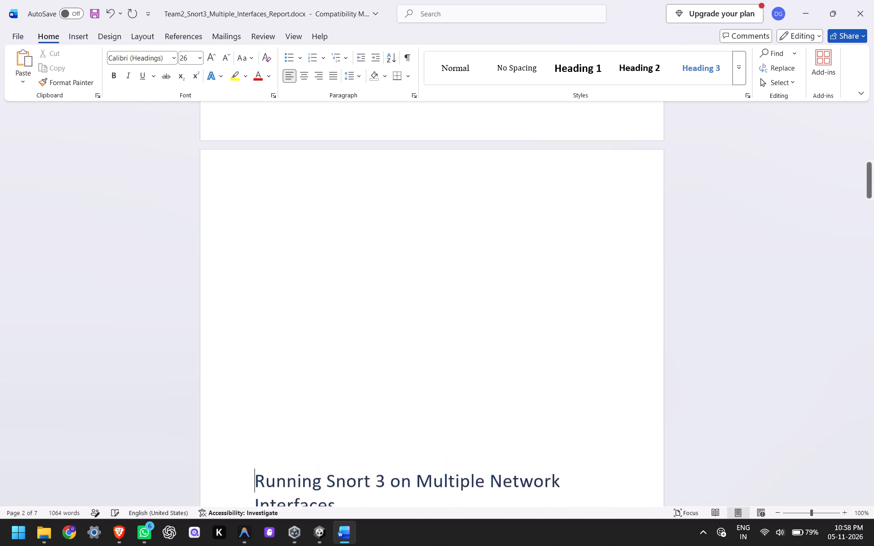
{"action": "scroll", "coordinate": [276, 309], "scroll_direction": "up", "scroll_amount": 4}
{"action": "key", "text": "BackSpace"}
{"action": "key", "text": "BackSpace"}
{"action": "key", "text": "BackSpace"}
{"action": "key", "text": "BackSpace"}
{"action": "key", "text": "BackSpace"}
{"action": "key", "text": "BackSpace"}
{"action": "key", "text": "BackSpace"}
{"action": "key", "text": "BackSpace"}
{"action": "key", "text": "BackSpace"}
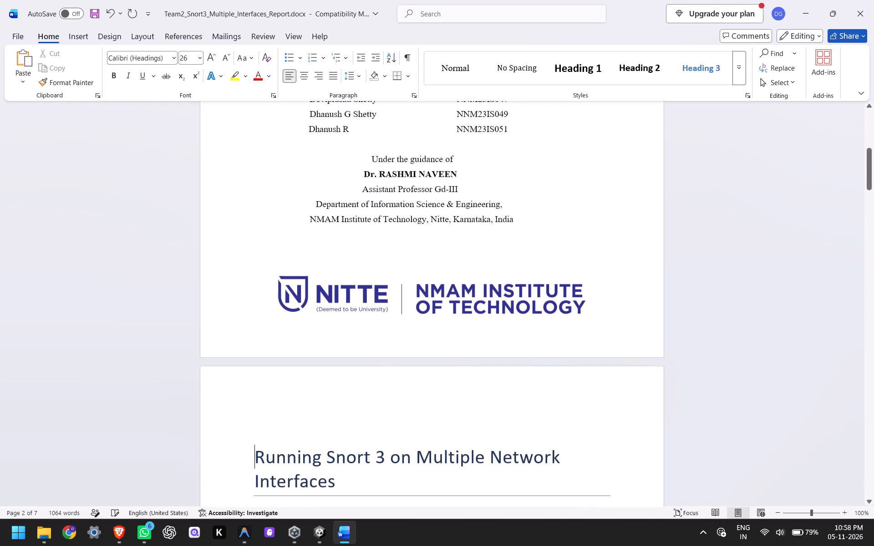
{"action": "scroll", "coordinate": [276, 309], "scroll_direction": "up", "scroll_amount": 2}
{"action": "key", "text": "BackSpace"}
{"action": "key", "text": "BackSpace"}
{"action": "key", "text": "Return"}
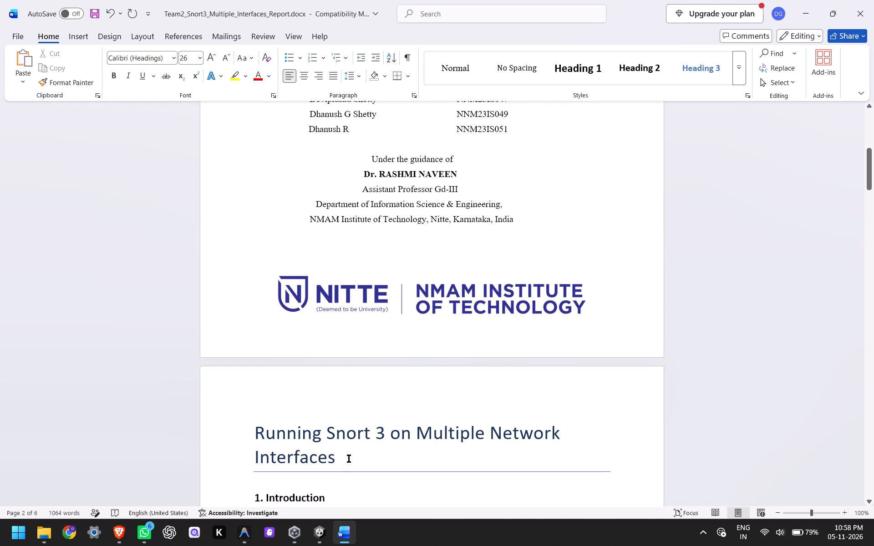
Justify the "Running Snort 3 on Multiple Network Interfaces" title on page 2 and reduce its font size to 22.
{"action": "left_click_drag", "start_coordinate": [345, 464], "coordinate": [255, 430]}
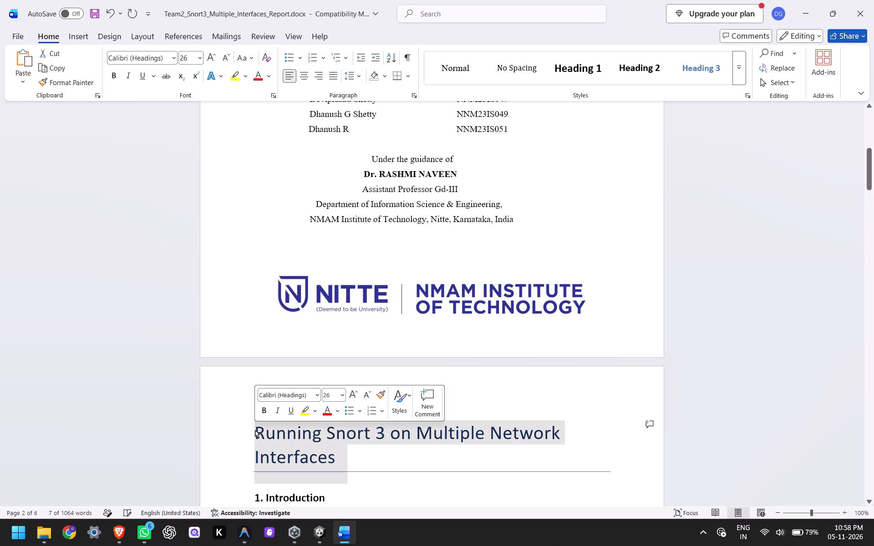
{"action": "left_click", "coordinate": [305, 80]}
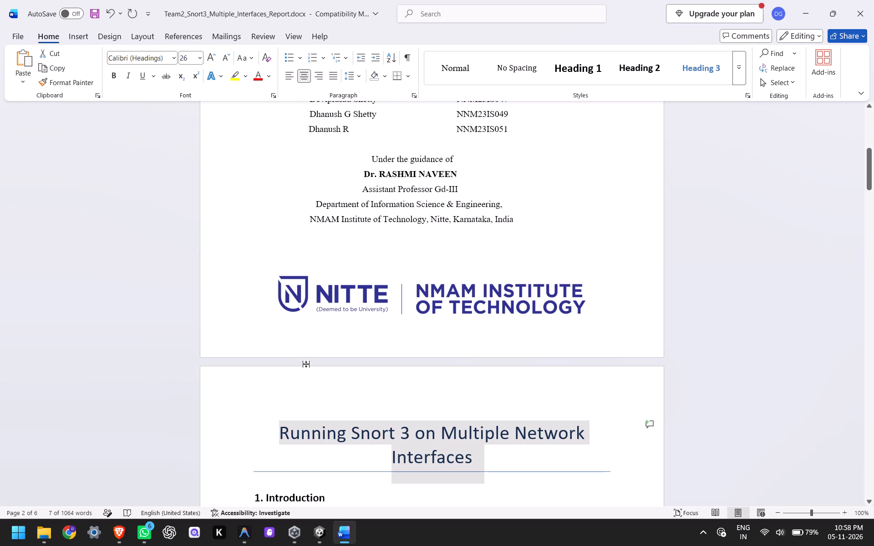
{"action": "left_click", "coordinate": [335, 77]}
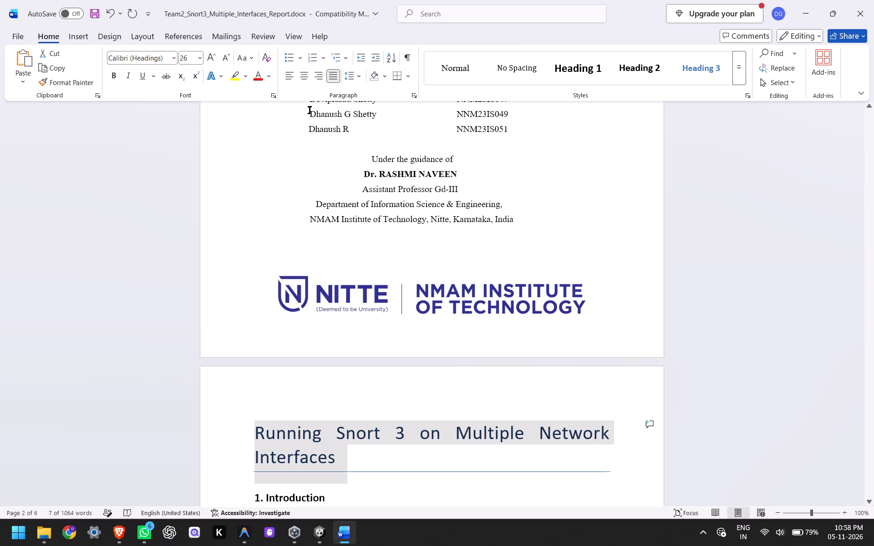
{"action": "left_click", "coordinate": [224, 58]}
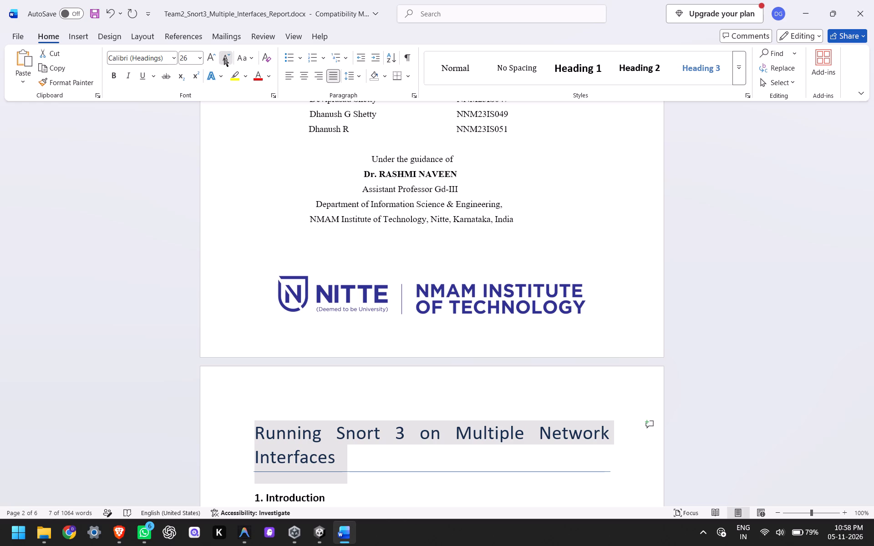
{"action": "left_click", "coordinate": [224, 58]}
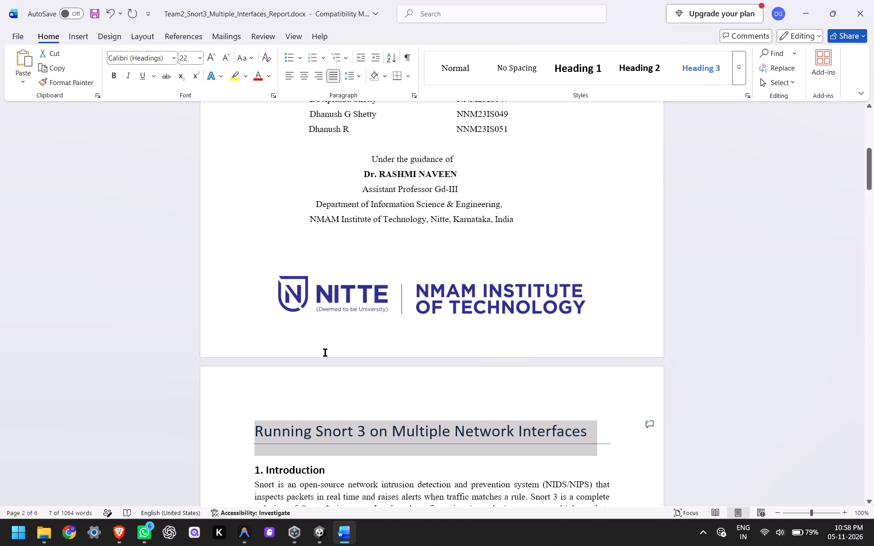
{"action": "left_click", "coordinate": [254, 373]}
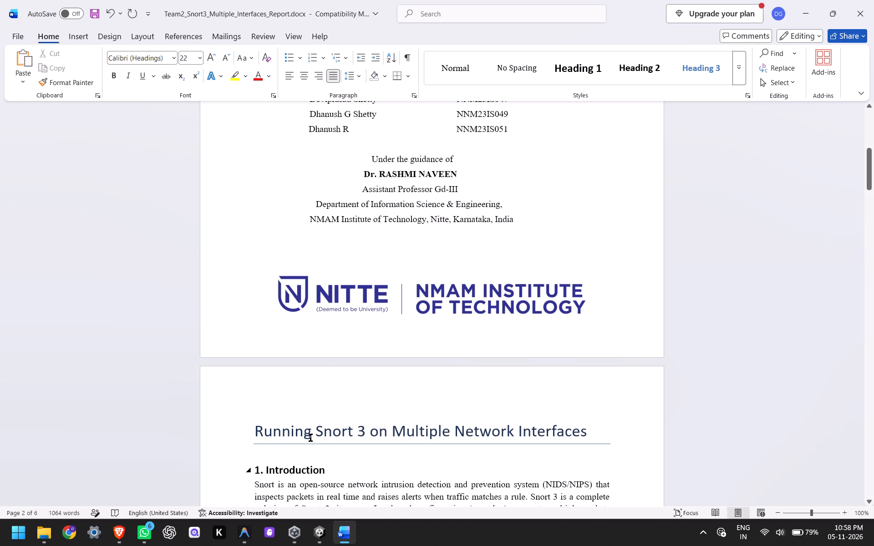
Review the layout of the report's sections and figures through to the conclusion, and check the cover page again.
{"action": "scroll", "coordinate": [314, 429], "scroll_direction": "down", "scroll_amount": 7}
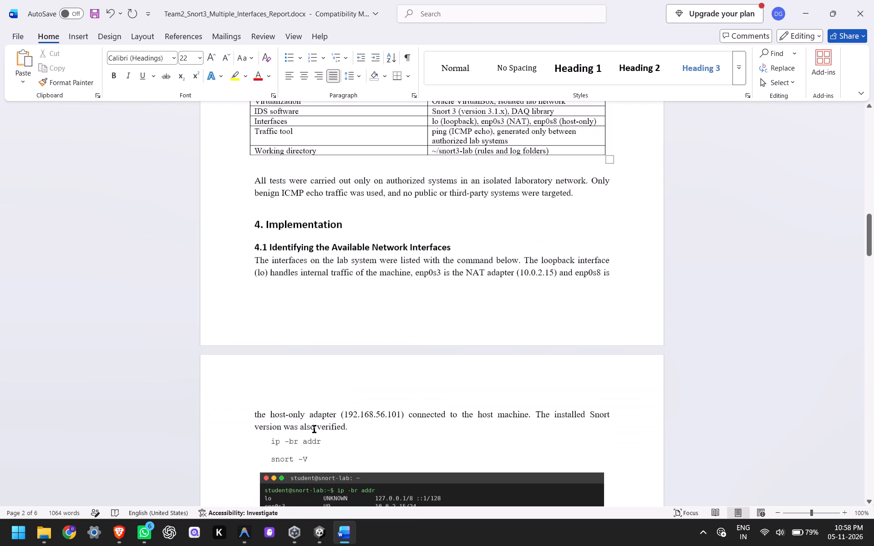
{"action": "scroll", "coordinate": [310, 441], "scroll_direction": "down", "scroll_amount": 1}
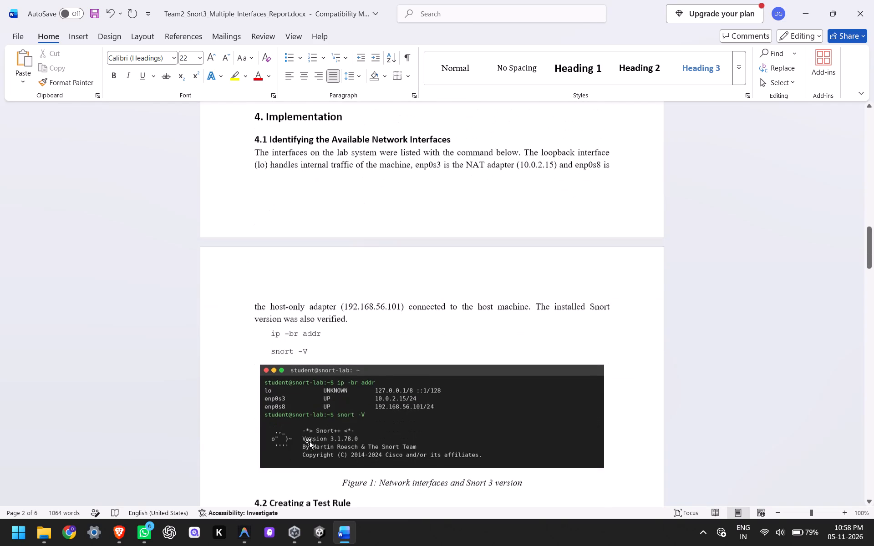
{"action": "scroll", "coordinate": [310, 441], "scroll_direction": "down", "scroll_amount": 1}
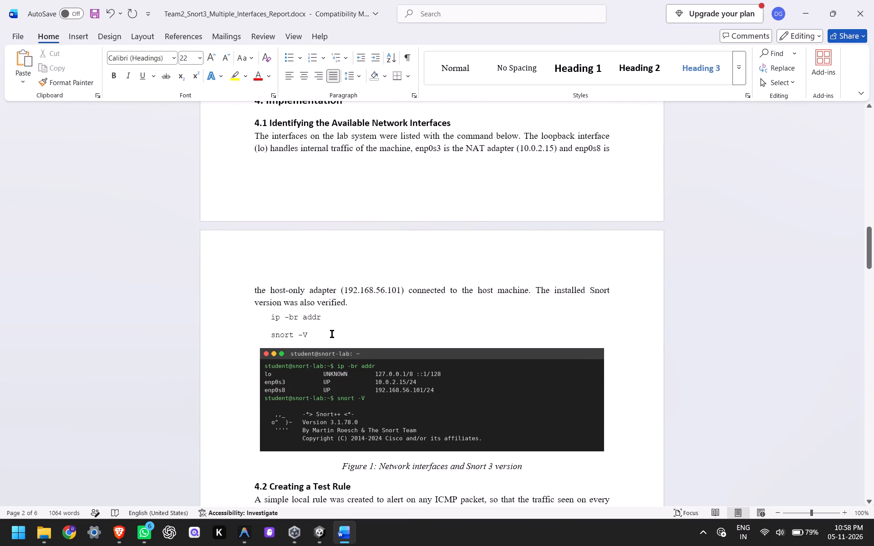
{"action": "scroll", "coordinate": [332, 334], "scroll_direction": "down", "scroll_amount": 4}
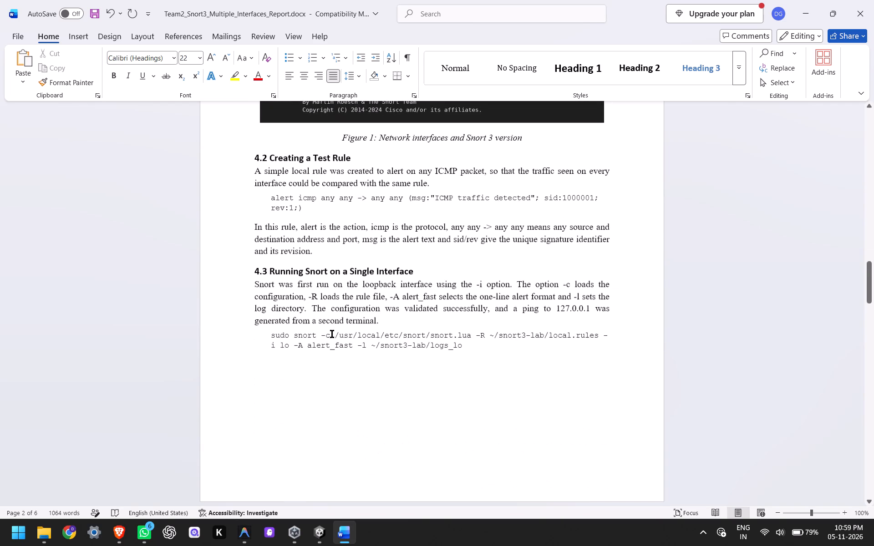
{"action": "scroll", "coordinate": [332, 334], "scroll_direction": "down", "scroll_amount": 1}
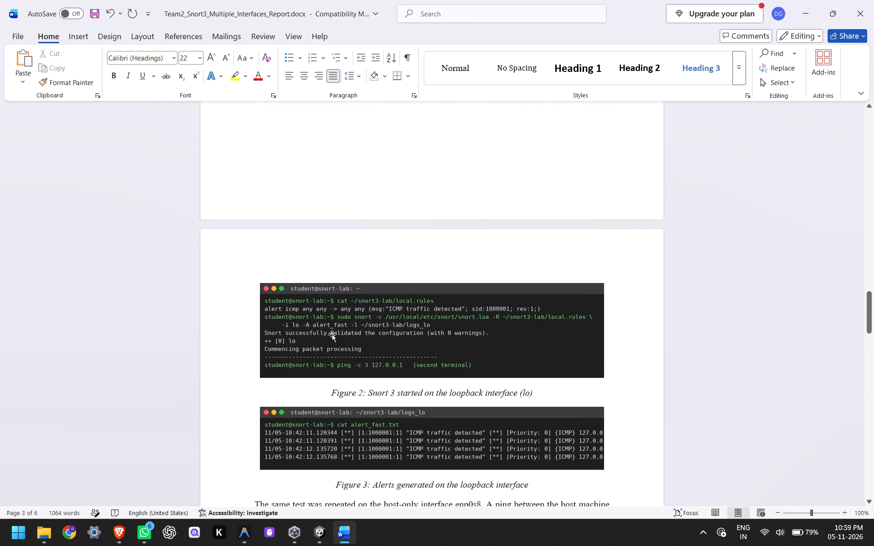
{"action": "scroll", "coordinate": [332, 334], "scroll_direction": "down", "scroll_amount": 1}
{"action": "scroll", "coordinate": [423, 353], "scroll_direction": "down", "scroll_amount": 2}
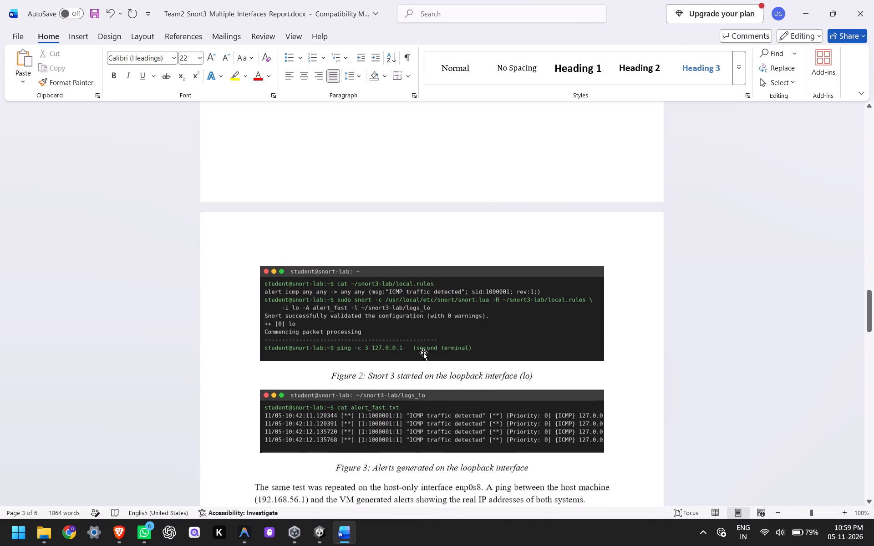
{"action": "scroll", "coordinate": [423, 353], "scroll_direction": "down", "scroll_amount": 12}
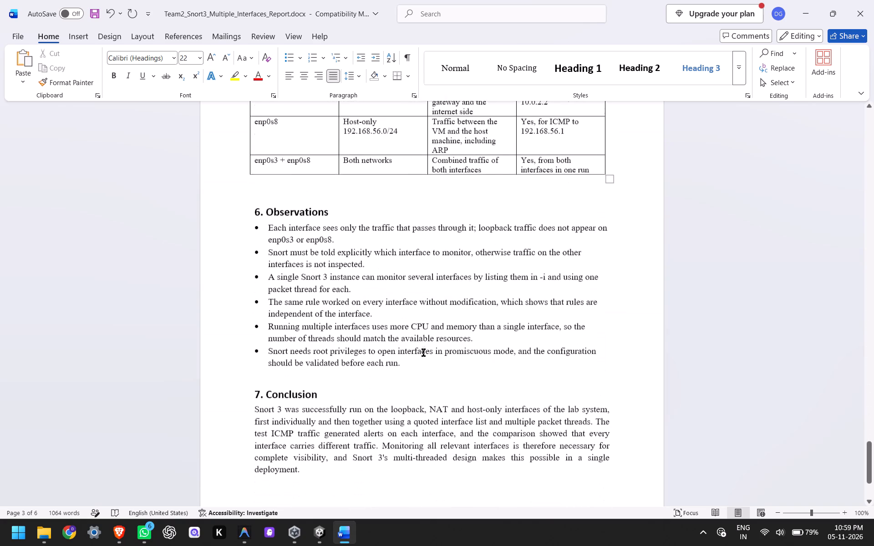
{"action": "scroll", "coordinate": [423, 353], "scroll_direction": "down", "scroll_amount": 4}
{"action": "scroll", "coordinate": [423, 353], "scroll_direction": "up", "scroll_amount": 20}
{"action": "scroll", "coordinate": [423, 353], "scroll_direction": "up", "scroll_amount": 4}
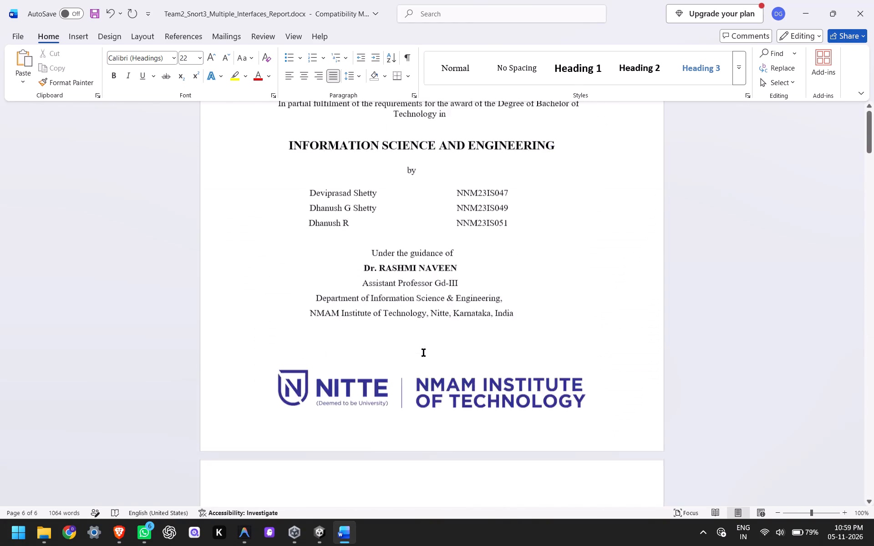
{"action": "scroll", "coordinate": [423, 353], "scroll_direction": "up", "scroll_amount": 6}
{"action": "scroll", "coordinate": [423, 353], "scroll_direction": "down", "scroll_amount": 1}
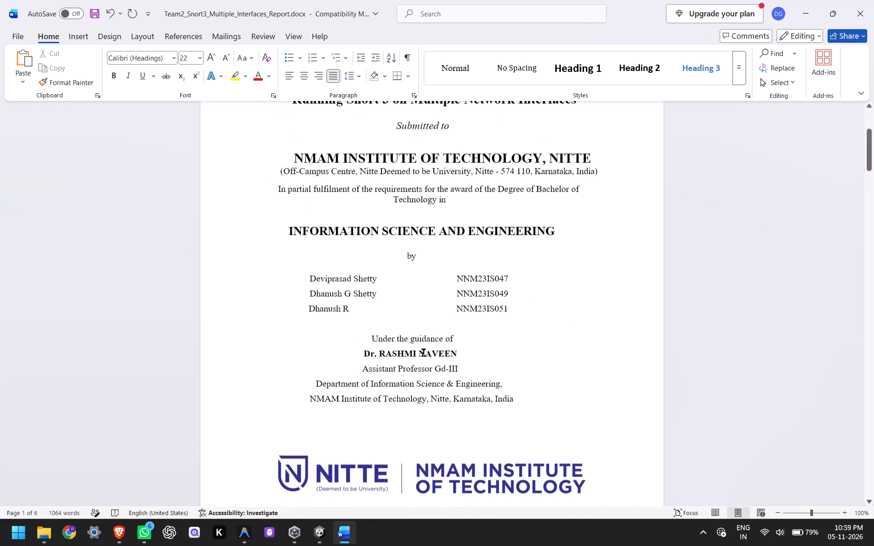
{"action": "scroll", "coordinate": [423, 353], "scroll_direction": "down", "scroll_amount": 1}
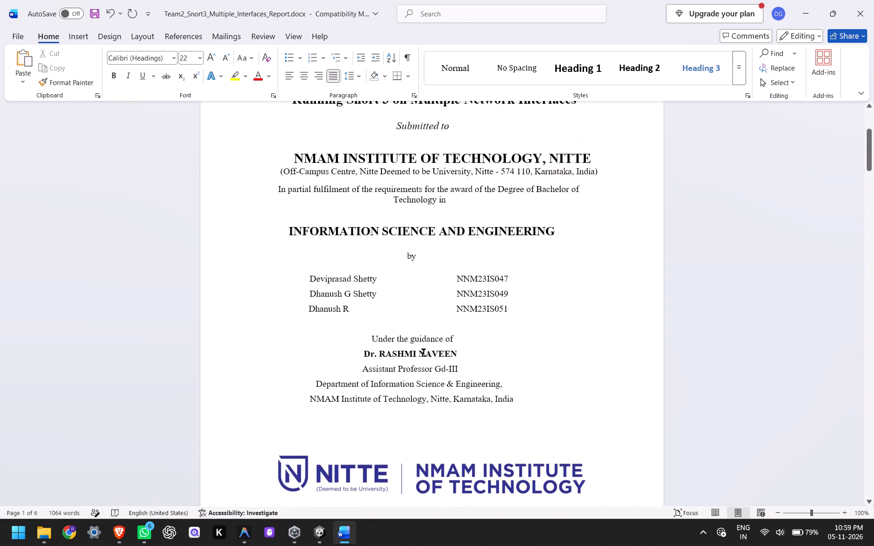
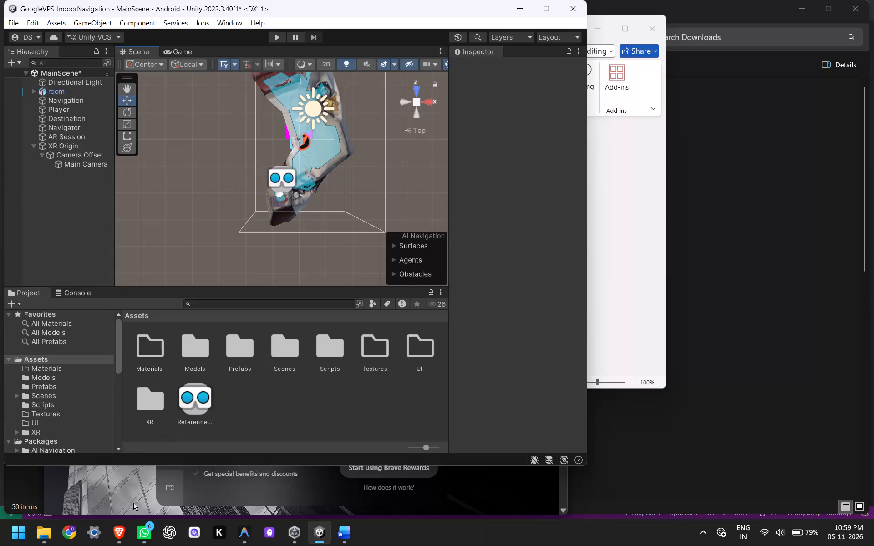
Switch to Brave and open the bookmarked NMAM Institute of Technology page for B.Tech in Information Science & Engineering.
{"action": "left_click", "coordinate": [119, 537]}
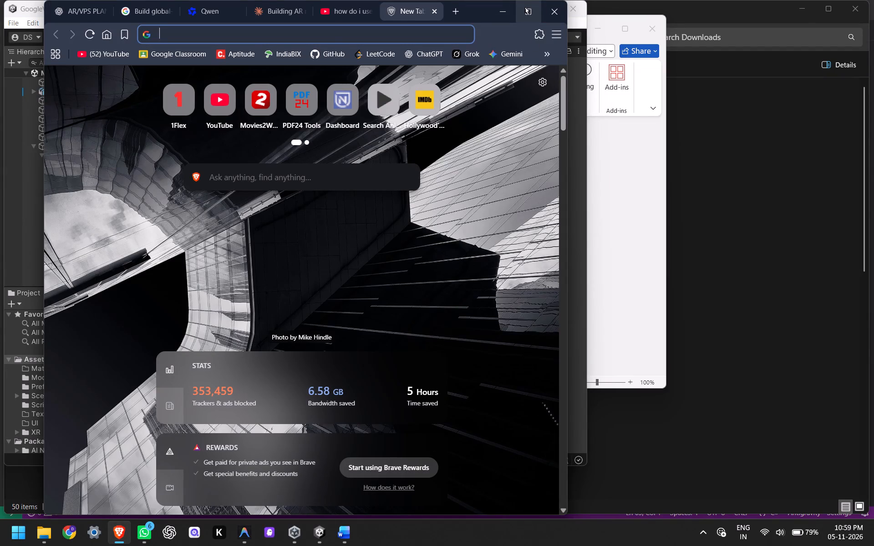
{"action": "left_click", "coordinate": [525, 9]}
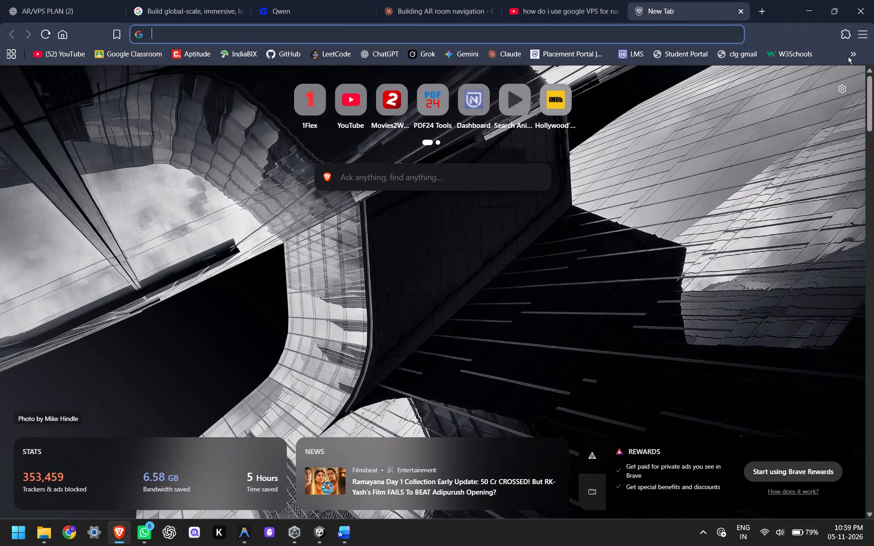
{"action": "left_click", "coordinate": [851, 61]}
{"action": "left_click", "coordinate": [652, 143]}
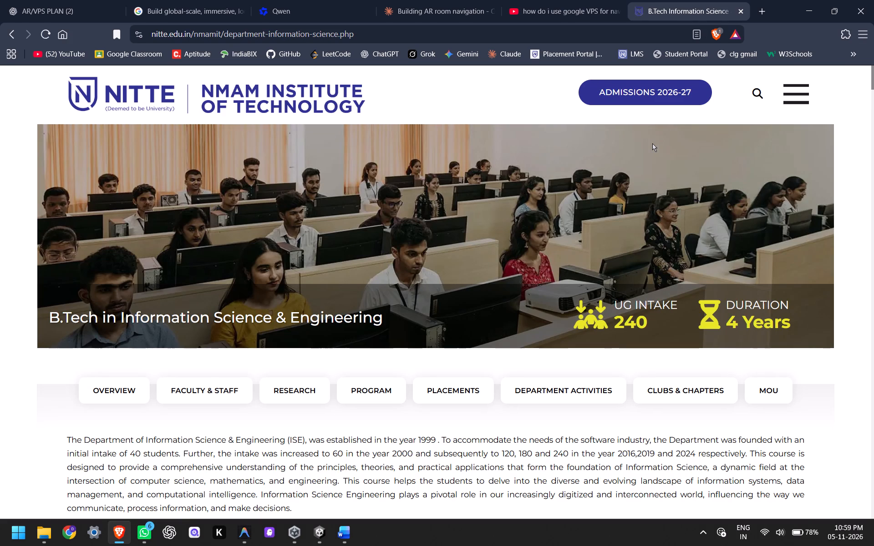
Find the project guide in the department's faculty list, on the card labelled "Asst. Professor Gd.III", and open the full profile.
{"action": "scroll", "coordinate": [550, 283], "scroll_direction": "down", "scroll_amount": 7}
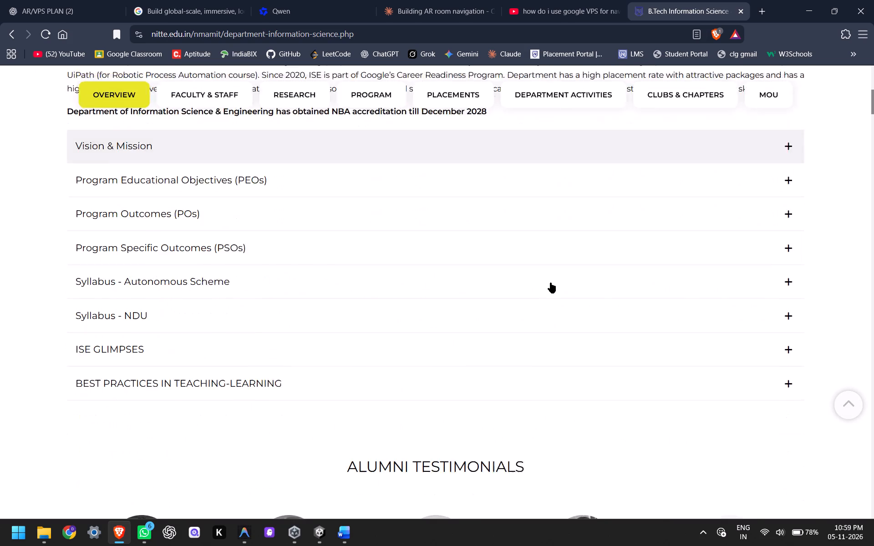
{"action": "scroll", "coordinate": [550, 283], "scroll_direction": "down", "scroll_amount": 9}
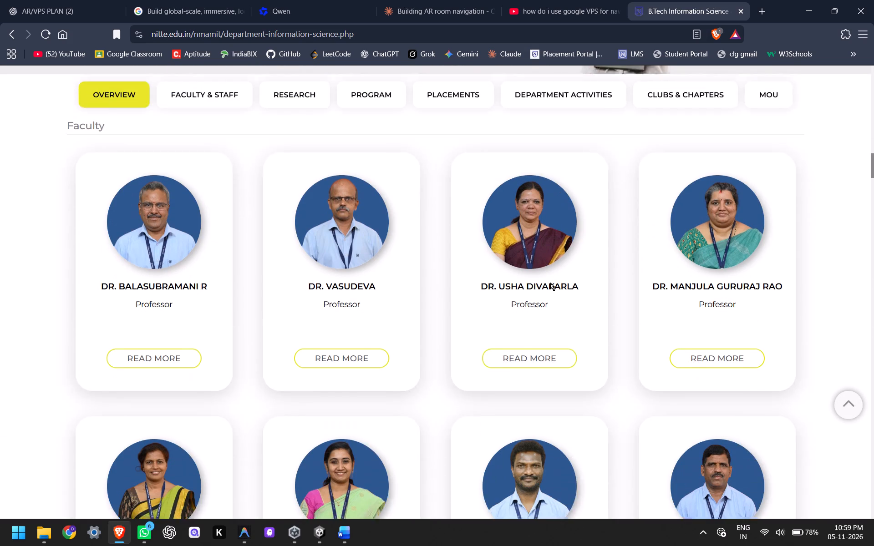
{"action": "scroll", "coordinate": [550, 283], "scroll_direction": "down", "scroll_amount": 6}
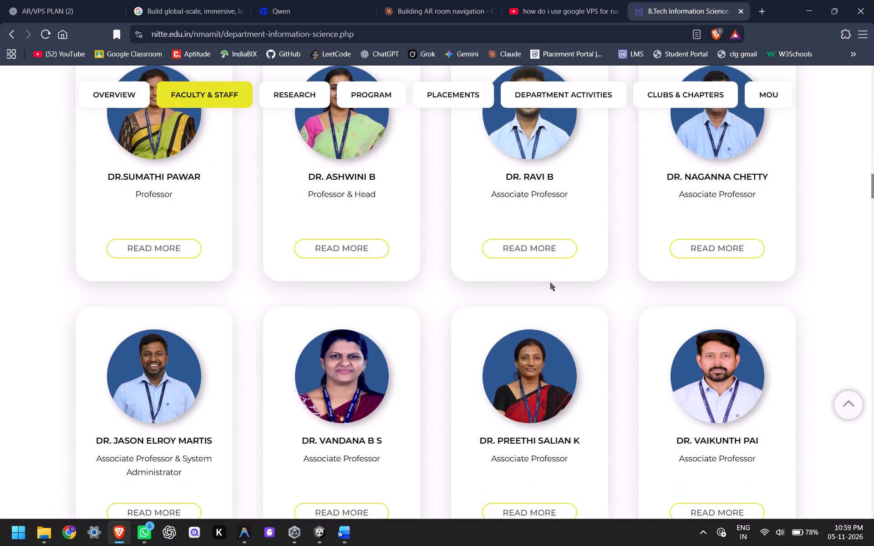
{"action": "scroll", "coordinate": [550, 283], "scroll_direction": "down", "scroll_amount": 6}
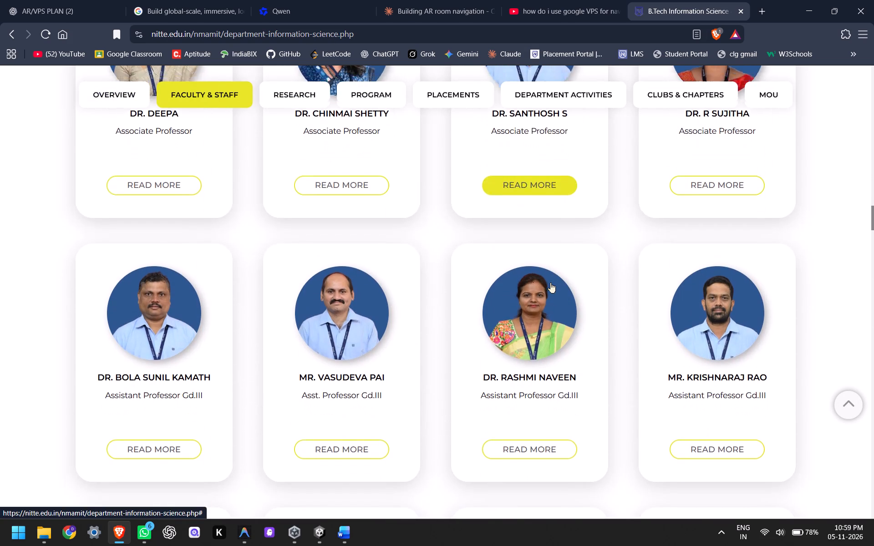
{"action": "scroll", "coordinate": [550, 283], "scroll_direction": "down", "scroll_amount": 1}
{"action": "left_click_drag", "start_coordinate": [394, 340], "coordinate": [392, 340]}
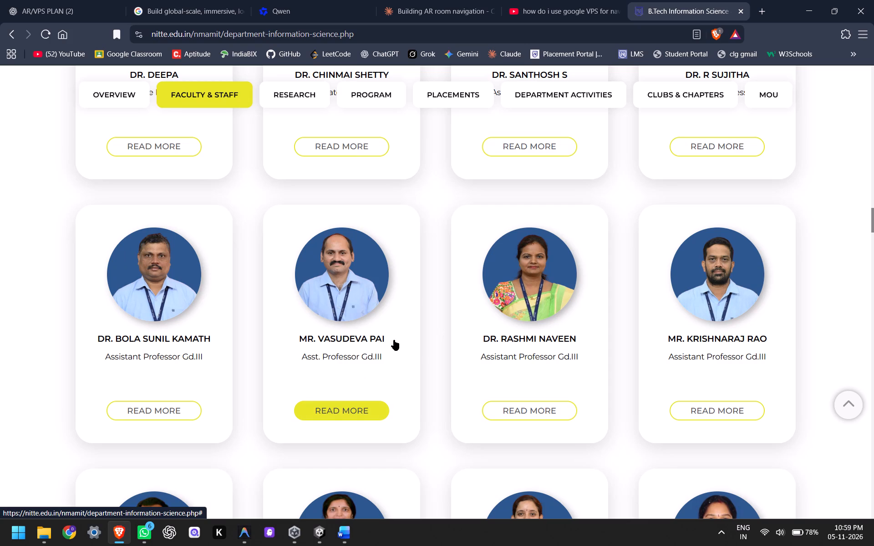
{"action": "left_click_drag", "start_coordinate": [392, 340], "coordinate": [329, 344]}
{"action": "left_click", "coordinate": [322, 340]}
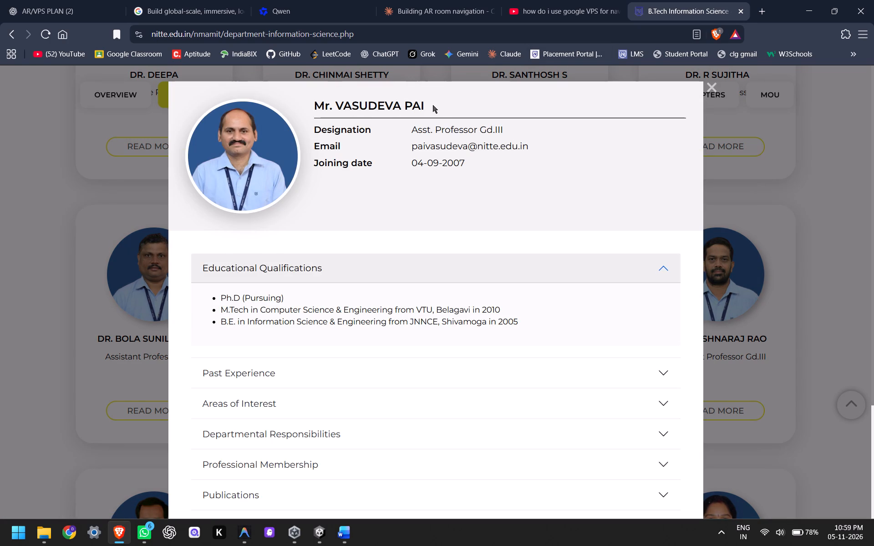
Copy the guide's name, including the "Mr." title, from the heading of the faculty profile.
{"action": "left_click_drag", "start_coordinate": [433, 105], "coordinate": [313, 108]}
{"action": "key", "text": "ctrl+c"}
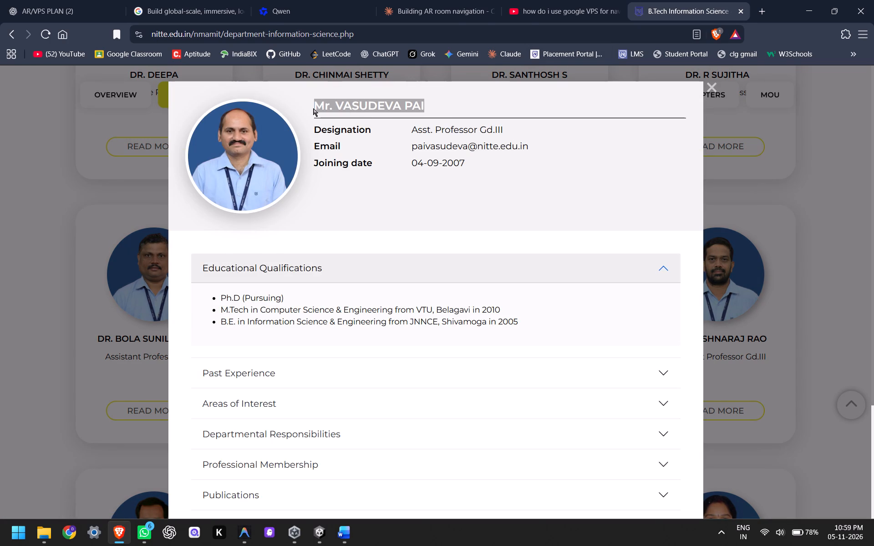
{"action": "key", "text": "alt+Tab"}
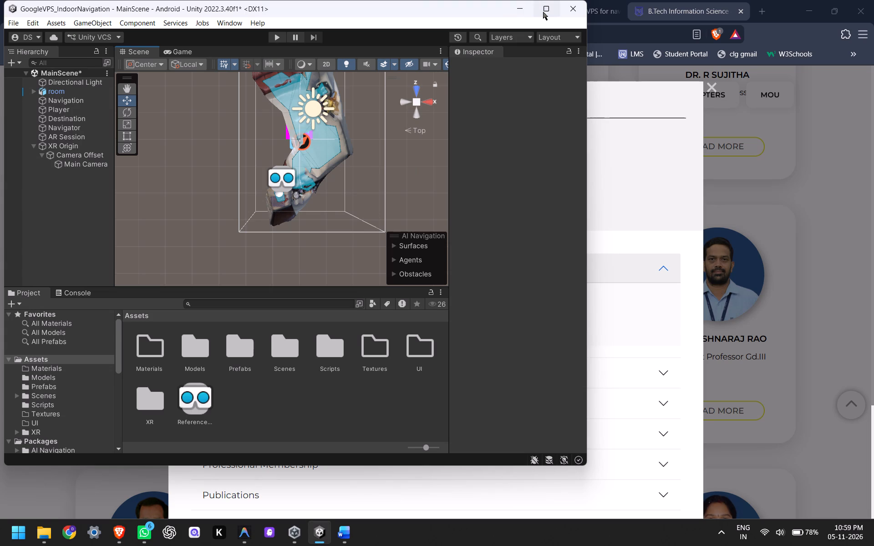
{"action": "left_click", "coordinate": [543, 12]}
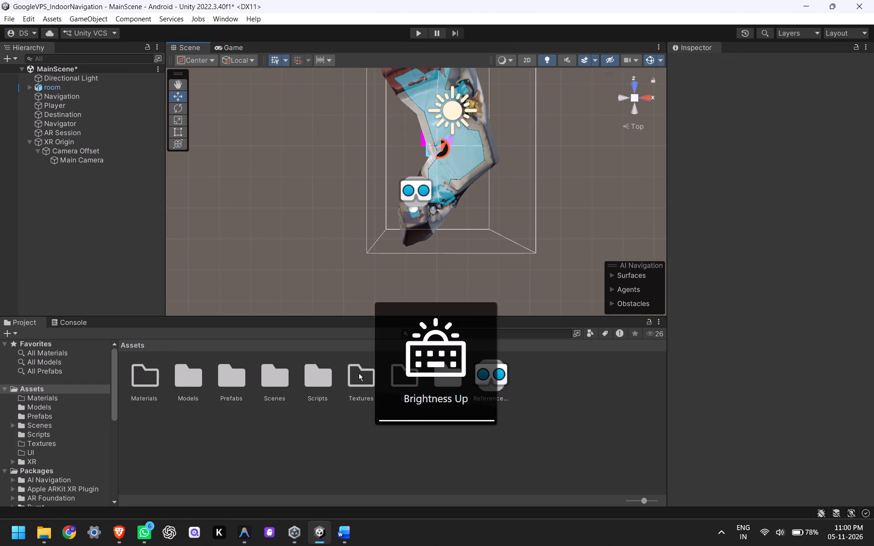
{"action": "key", "text": "alt+Tab"}
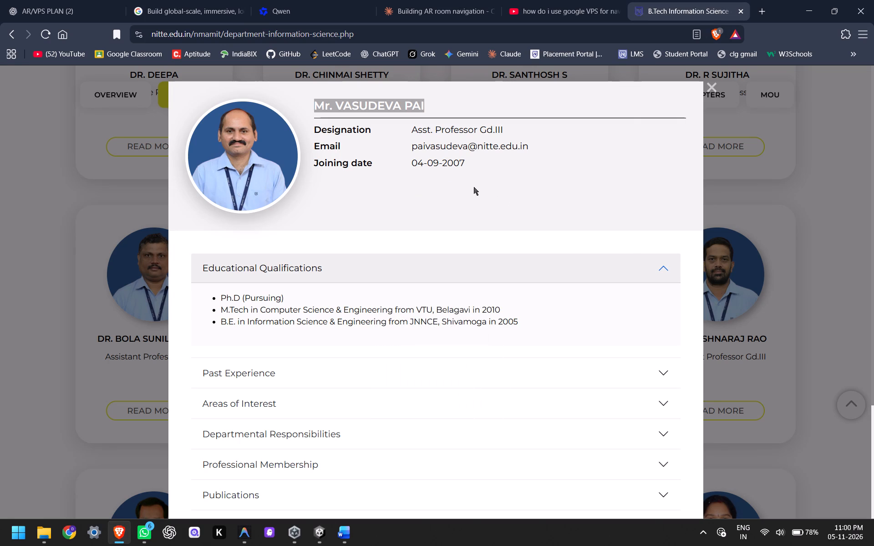
{"action": "left_click", "coordinate": [438, 100]}
{"action": "left_click_drag", "start_coordinate": [427, 104], "coordinate": [314, 107]}
{"action": "key", "text": "ctrl+c"}
Switch to the Word report and replace the bold guide name below "Under the guidance of" on the cover page with the copied name.
{"action": "key", "text": "alt+Tab"}
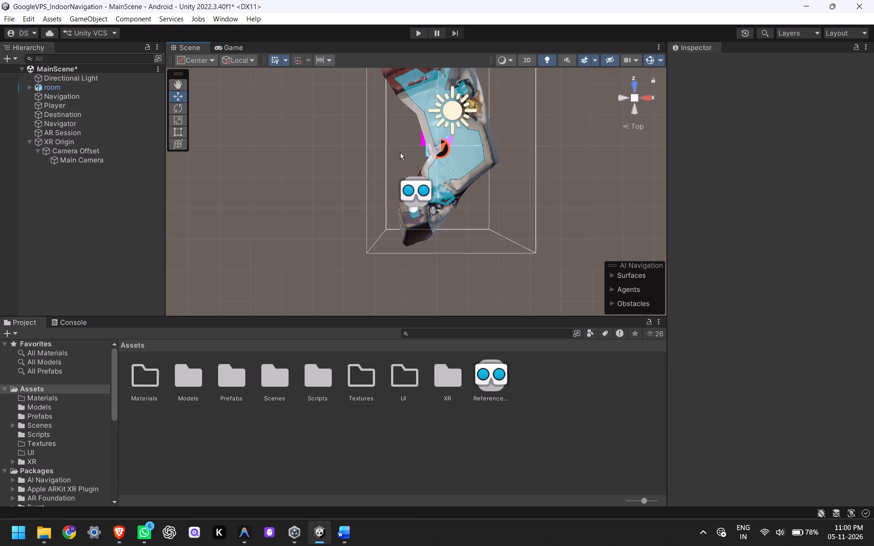
{"action": "key", "text": "alt+Tab"}
{"action": "key", "text": "alt+Tab"}
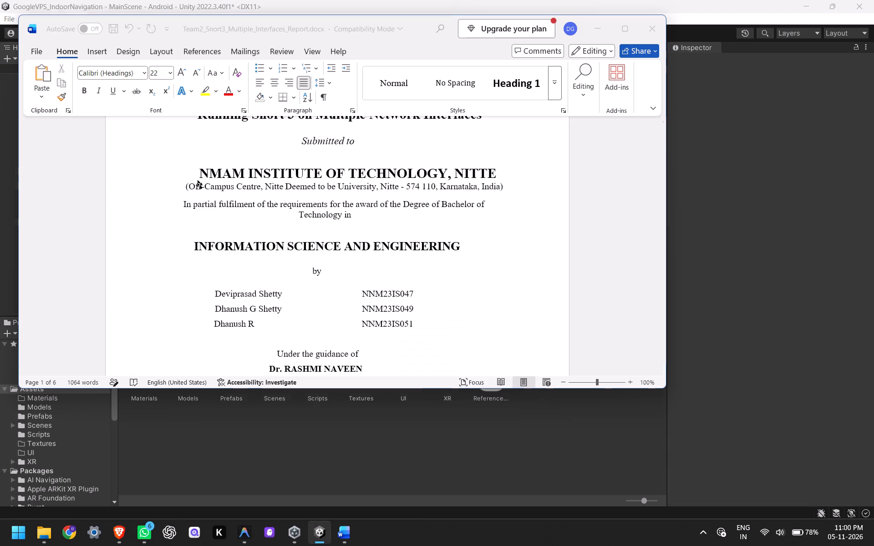
{"action": "scroll", "coordinate": [304, 339], "scroll_direction": "down", "scroll_amount": 1}
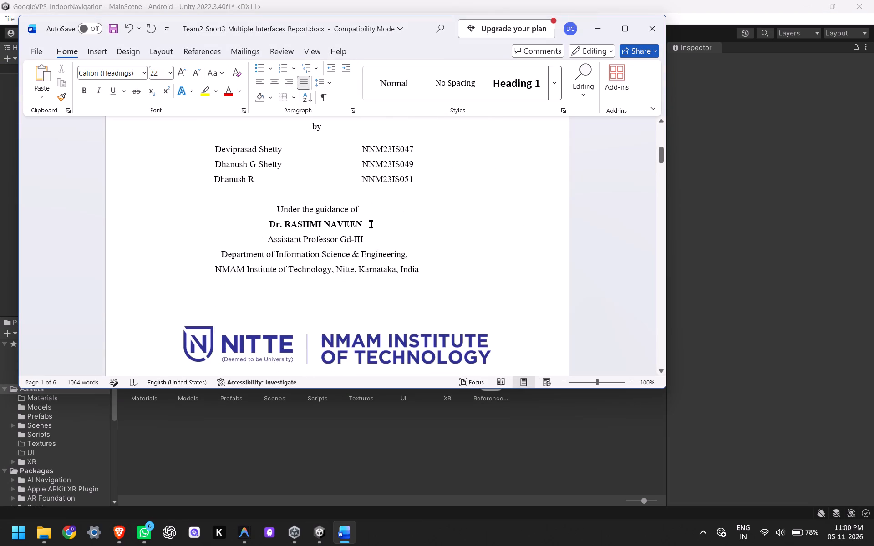
{"action": "left_click", "coordinate": [368, 227]}
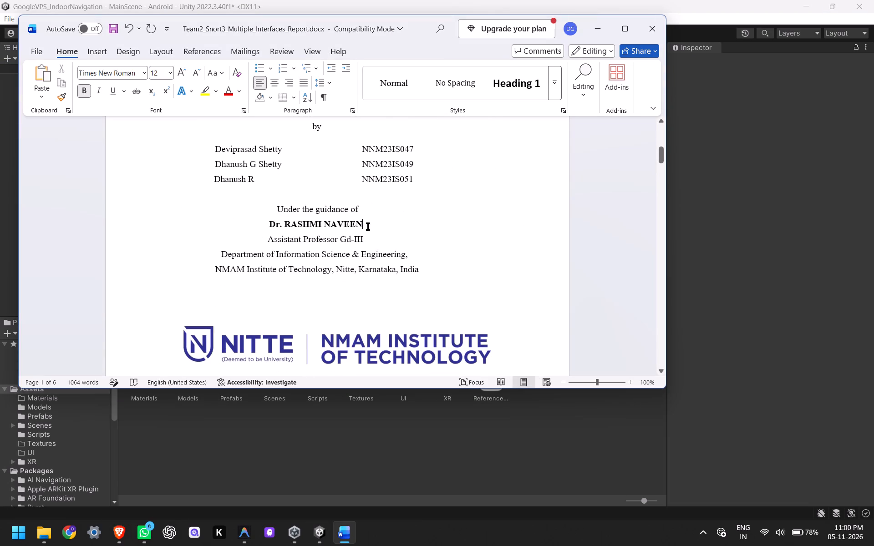
{"action": "left_click_drag", "start_coordinate": [365, 222], "coordinate": [259, 225]}
{"action": "key", "text": "ctrl+v"}
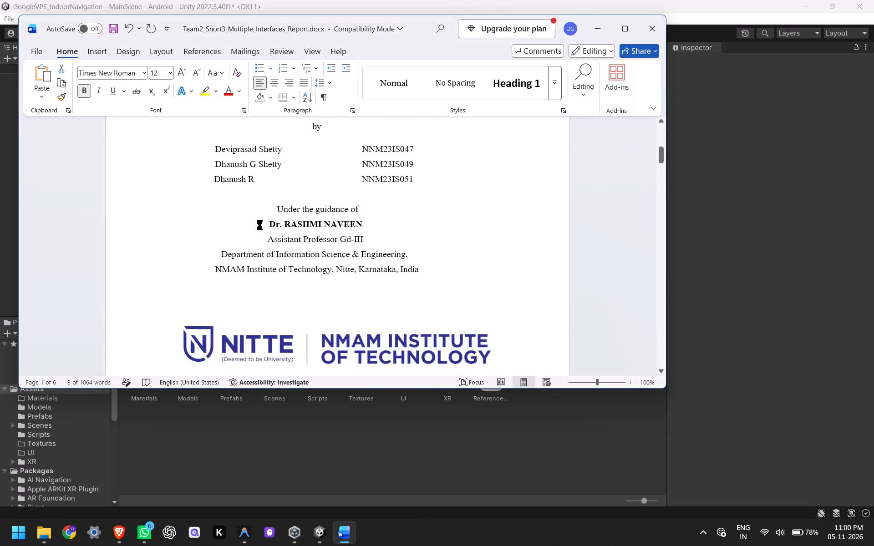
{"action": "key", "text": "alt+Tab"}
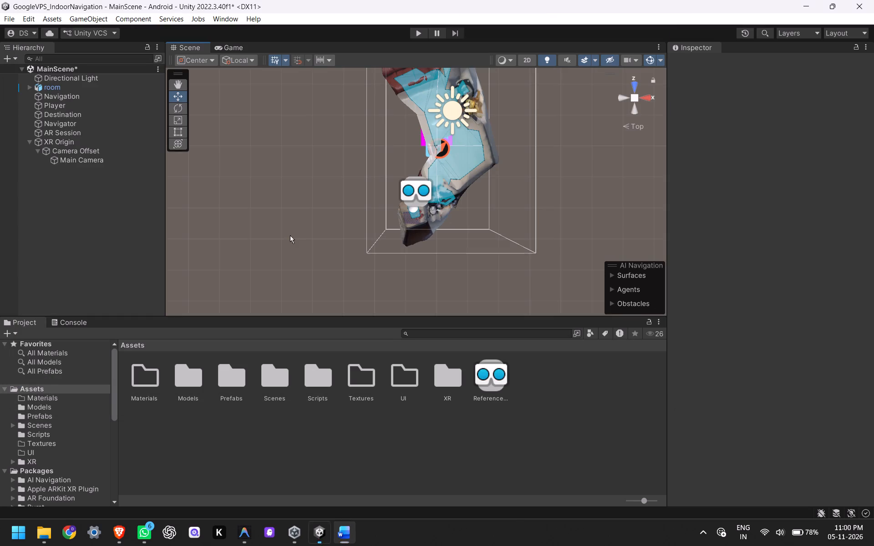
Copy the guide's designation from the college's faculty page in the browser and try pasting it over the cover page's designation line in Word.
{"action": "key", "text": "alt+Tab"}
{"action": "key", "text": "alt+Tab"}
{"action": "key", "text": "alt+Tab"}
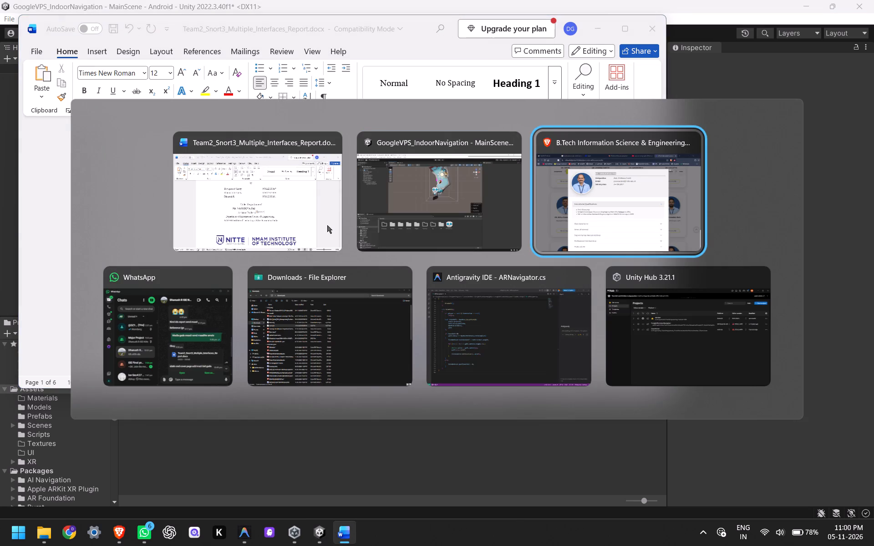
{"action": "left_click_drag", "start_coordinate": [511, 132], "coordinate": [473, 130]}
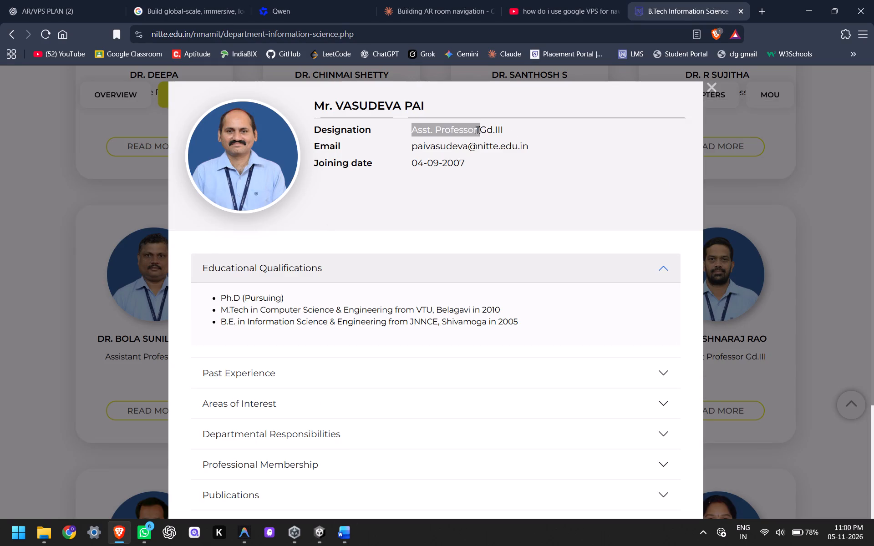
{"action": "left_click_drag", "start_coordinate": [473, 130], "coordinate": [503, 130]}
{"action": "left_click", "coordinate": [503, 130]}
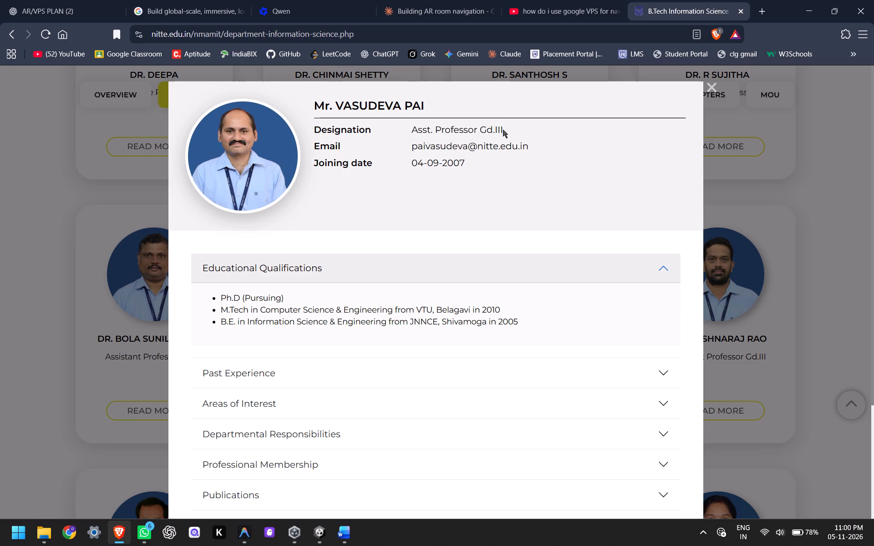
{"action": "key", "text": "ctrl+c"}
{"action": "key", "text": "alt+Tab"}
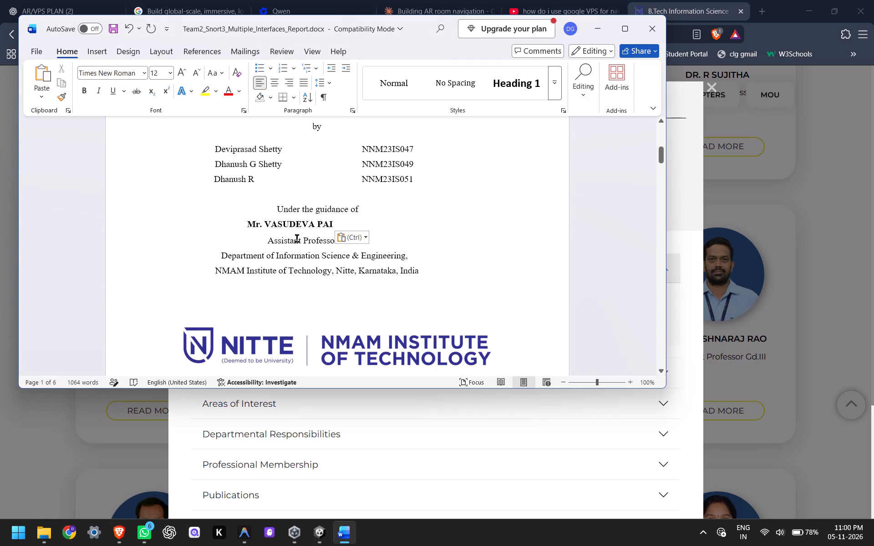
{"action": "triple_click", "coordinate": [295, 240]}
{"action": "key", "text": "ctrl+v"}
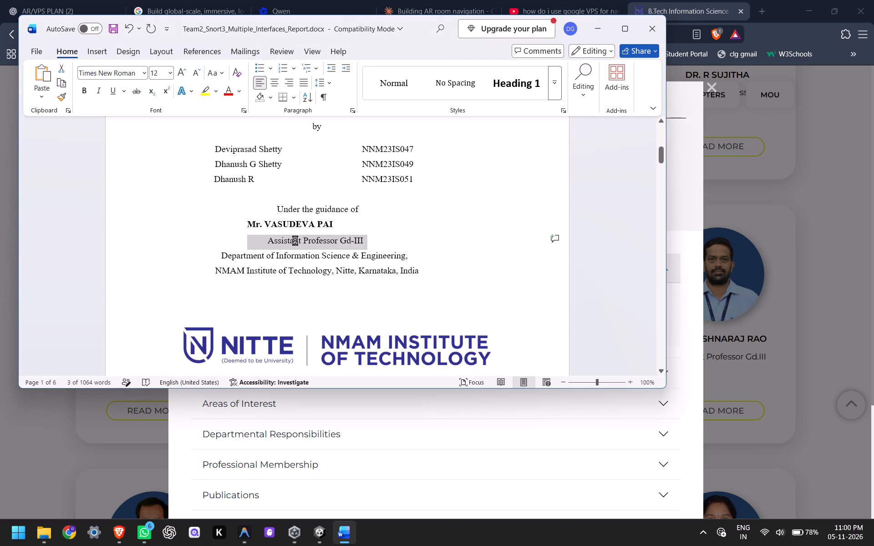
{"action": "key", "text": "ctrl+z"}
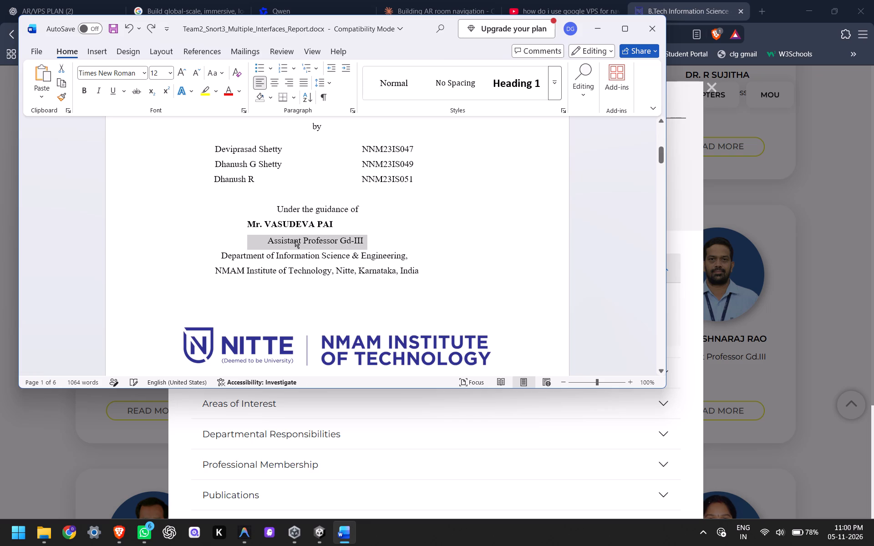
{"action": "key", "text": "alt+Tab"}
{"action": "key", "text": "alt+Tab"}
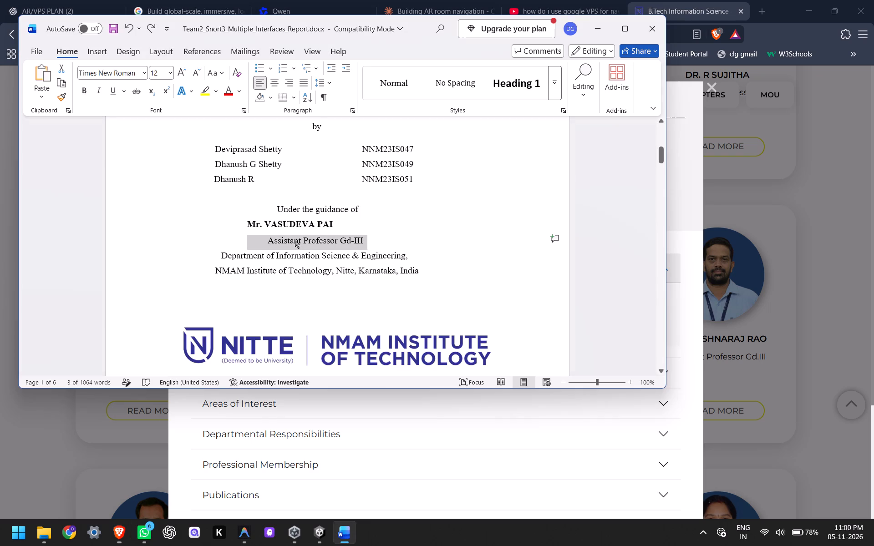
Indent the guide's name on the cover page by eleven spaces to centre it under "Under the guidance of".
{"action": "left_click", "coordinate": [247, 222]}
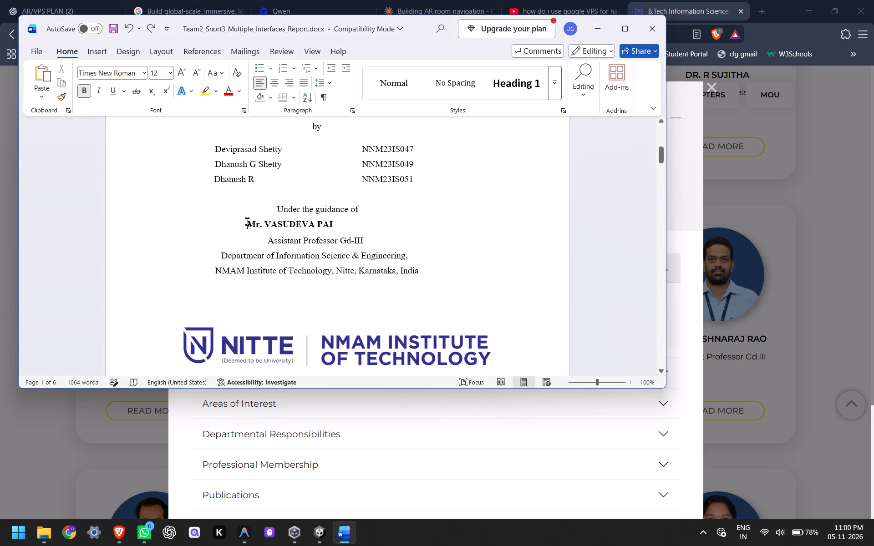
{"action": "key", "text": "space"}
{"action": "key", "text": "space"}
{"action": "key", "text": "space"}
{"action": "key", "text": "space"}
{"action": "key", "text": "space"}
{"action": "key", "text": "space"}
{"action": "key", "text": "space"}
{"action": "key", "text": "space"}
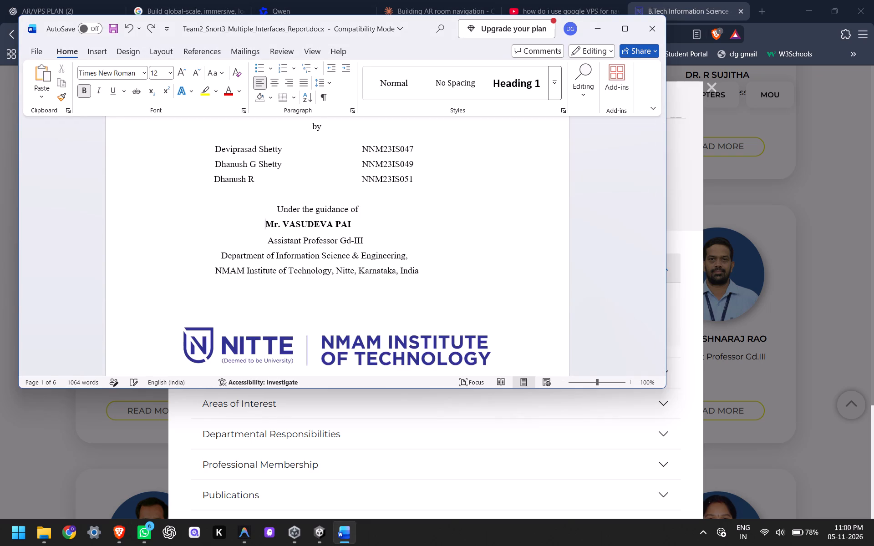
{"action": "key", "text": "space"}
{"action": "key", "text": "space"}
{"action": "key", "text": "space"}
{"action": "key", "text": "space"}
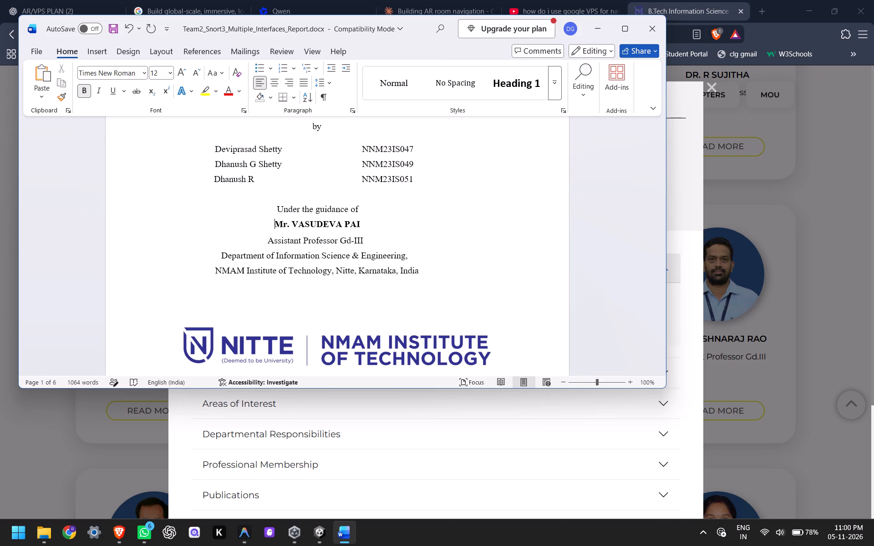
{"action": "key", "text": "BackSpace"}
Review the alignment of the cover page and the start of page 2.
{"action": "scroll", "coordinate": [247, 222], "scroll_direction": "right", "scroll_amount": 1}
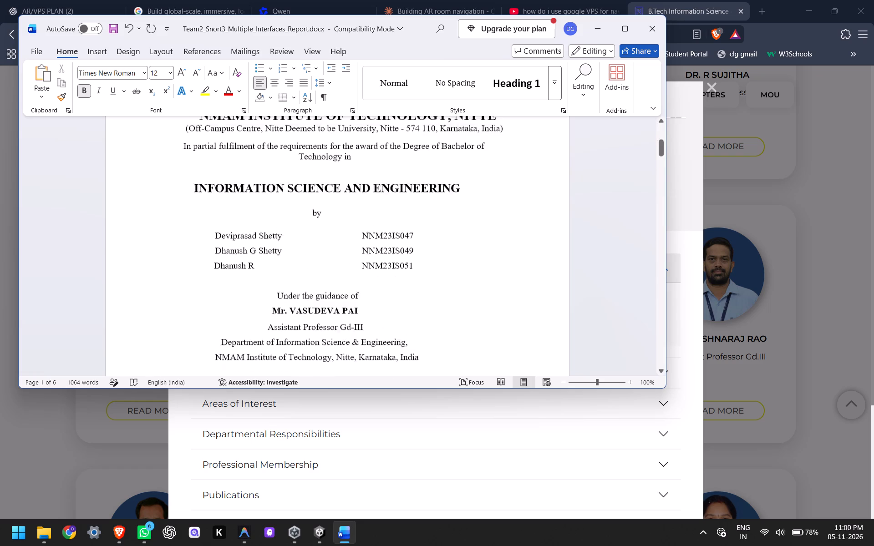
{"action": "scroll", "coordinate": [247, 222], "scroll_direction": "right", "scroll_amount": 1}
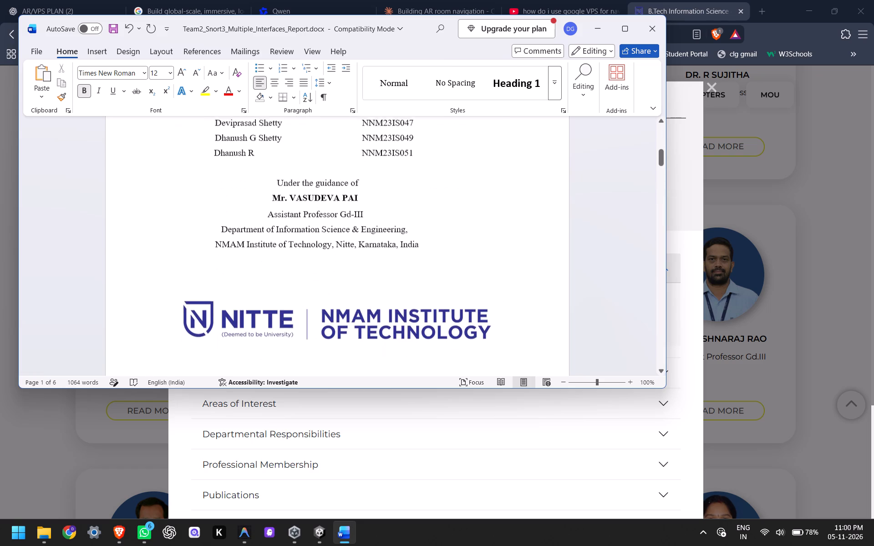
{"action": "scroll", "coordinate": [247, 222], "scroll_direction": "right", "scroll_amount": 1}
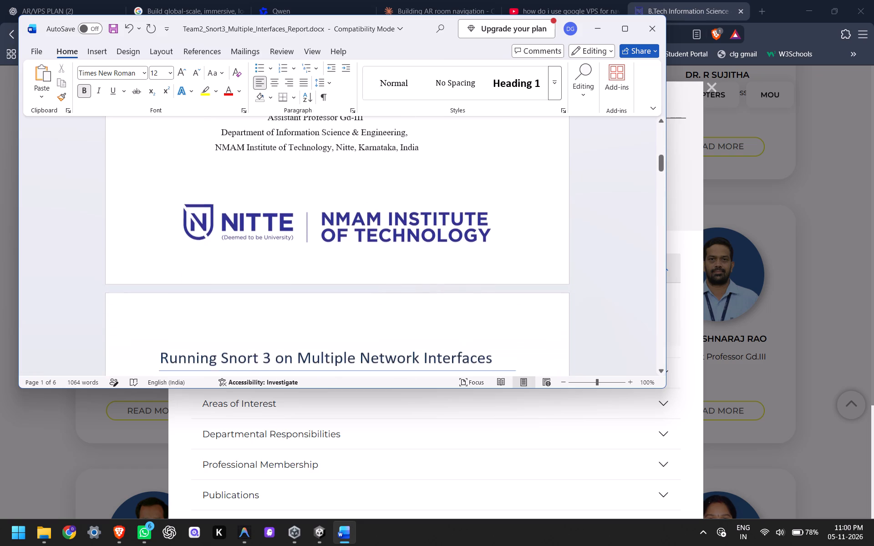
{"action": "scroll", "coordinate": [247, 222], "scroll_direction": "down", "scroll_amount": 1}
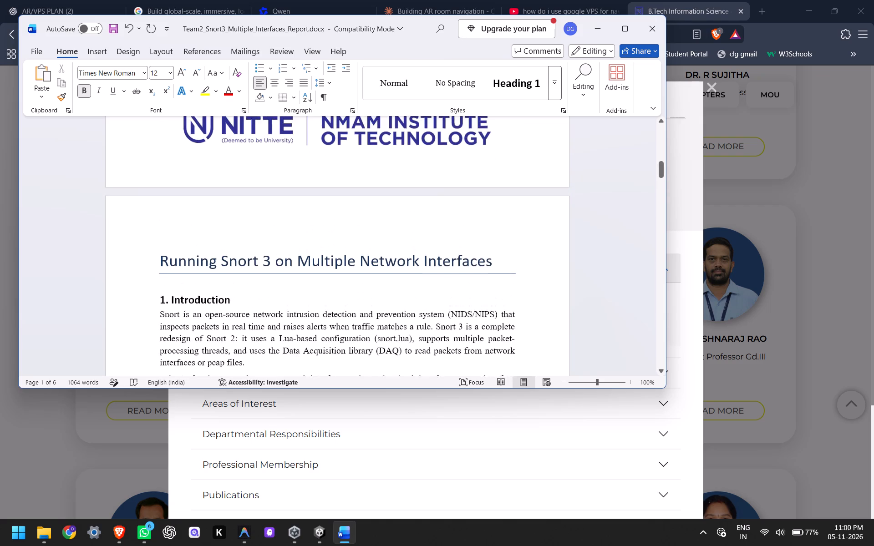
{"action": "scroll", "coordinate": [247, 222], "scroll_direction": "down", "scroll_amount": 1}
{"action": "scroll", "coordinate": [247, 222], "scroll_direction": "up", "scroll_amount": 1}
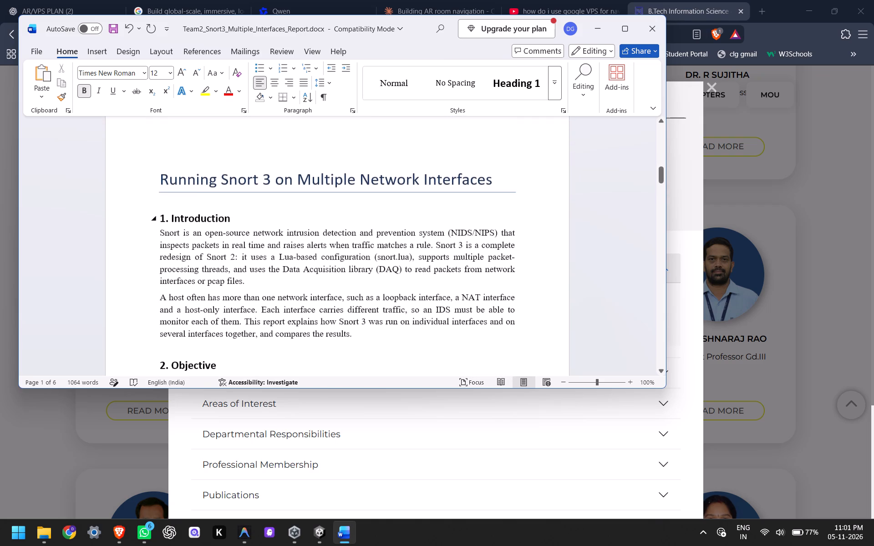
{"action": "scroll", "coordinate": [247, 222], "scroll_direction": "up", "scroll_amount": 3}
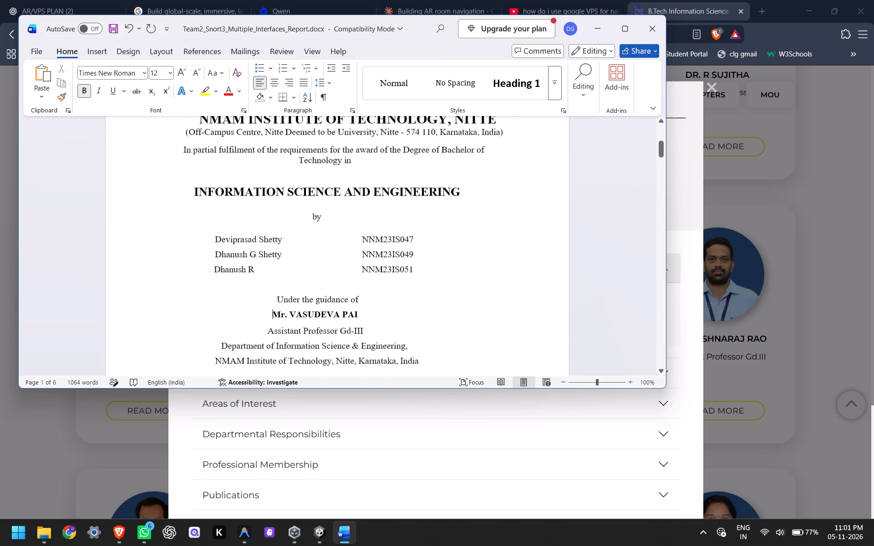
{"action": "scroll", "coordinate": [247, 222], "scroll_direction": "up", "scroll_amount": 2}
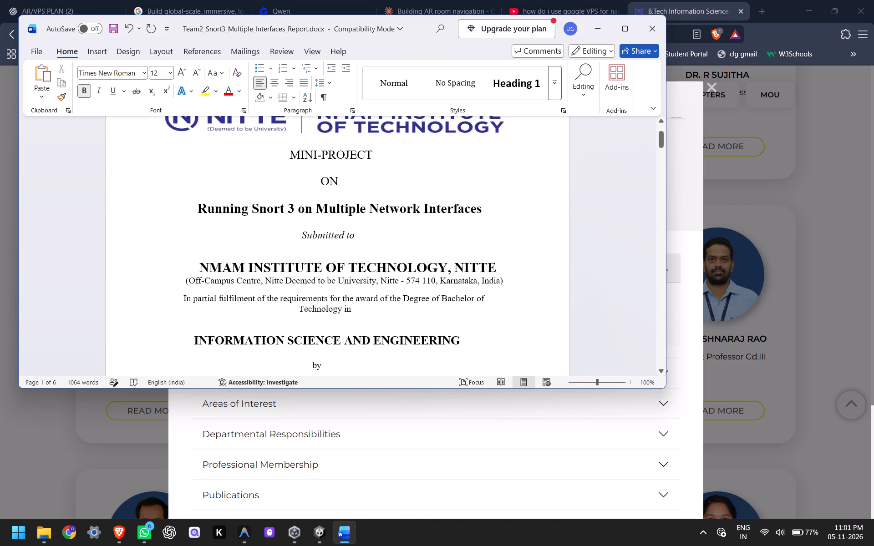
Reduce the space before the cover page heading "NMAM INSTITUTE OF TECHNOLOGY, NITTE" by one space to centre it.
{"action": "left_click", "coordinate": [200, 269]}
{"action": "key", "text": "BackSpace"}
{"action": "key", "text": "BackSpace"}
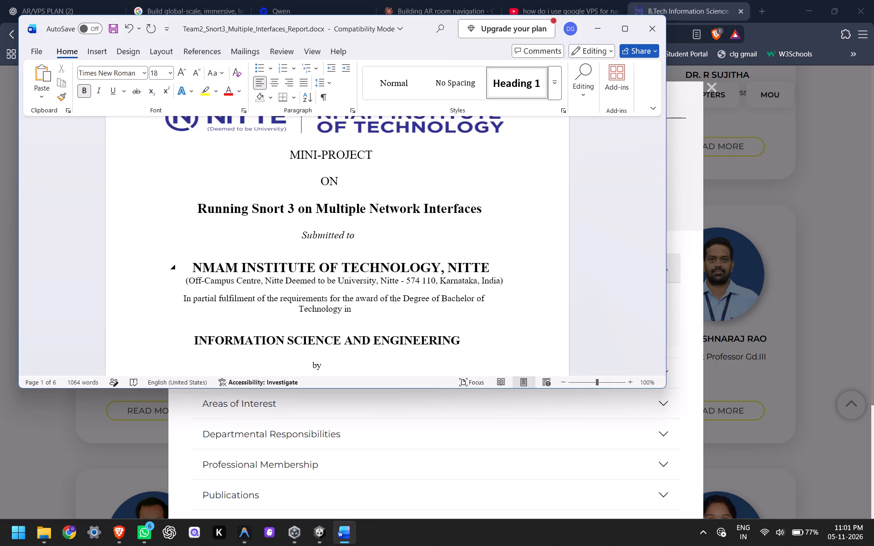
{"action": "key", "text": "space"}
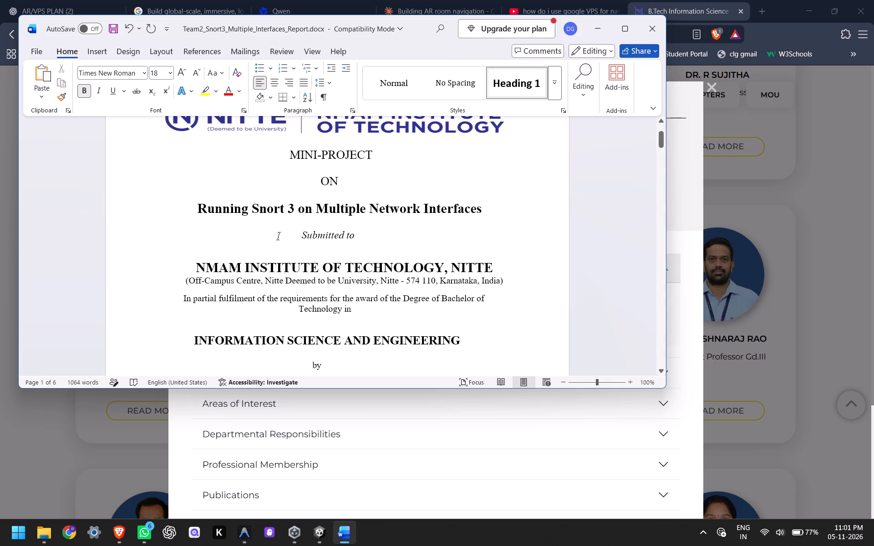
Indent the "Submitted to" line on the cover page by two spaces.
{"action": "left_click", "coordinate": [303, 235]}
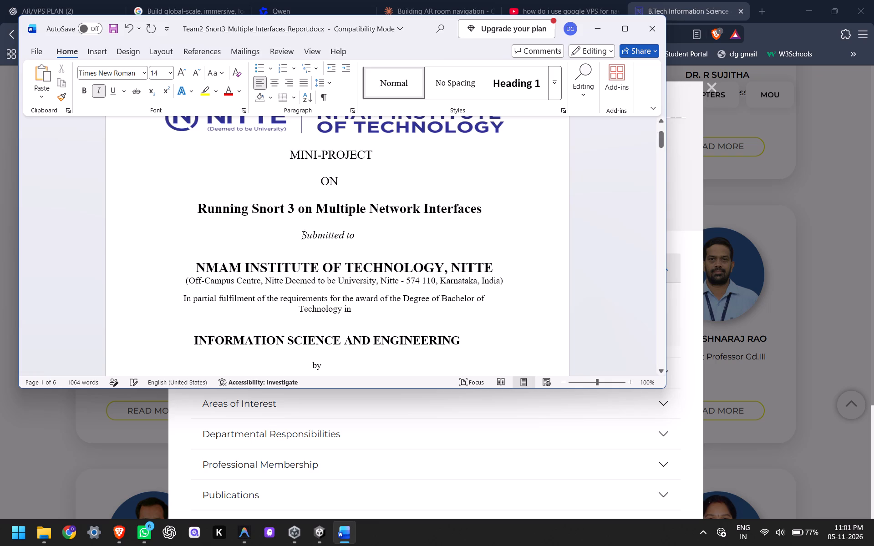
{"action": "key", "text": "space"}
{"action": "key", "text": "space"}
Indent the "Under the guidance of" line on the cover page by eight spaces to align it with the centred text above.
{"action": "scroll", "coordinate": [332, 182], "scroll_direction": "right", "scroll_amount": 2}
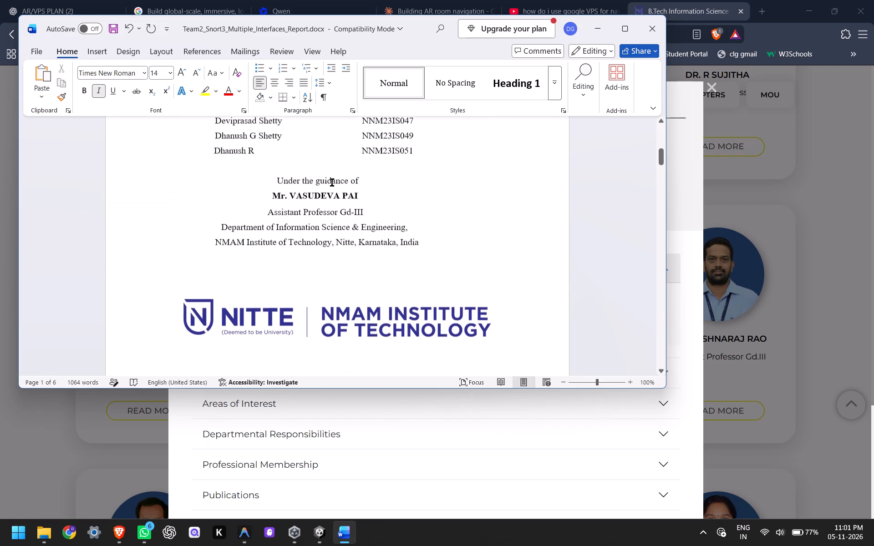
{"action": "scroll", "coordinate": [332, 182], "scroll_direction": "right", "scroll_amount": 1}
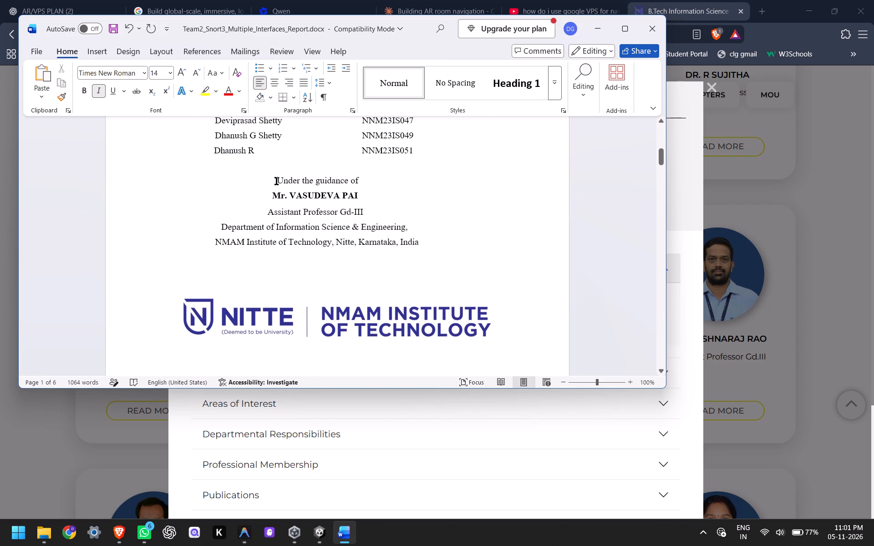
{"action": "scroll", "coordinate": [409, 176], "scroll_direction": "right", "scroll_amount": 1}
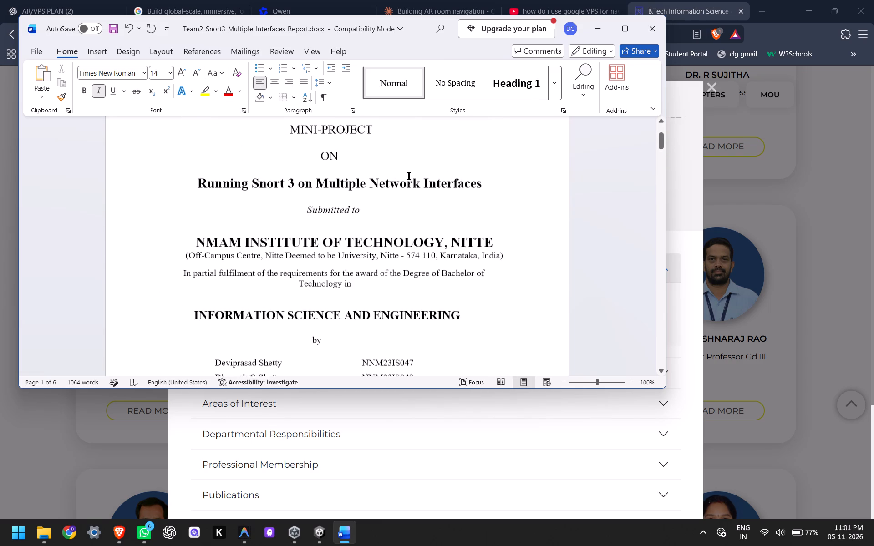
{"action": "scroll", "coordinate": [409, 176], "scroll_direction": "right", "scroll_amount": 1}
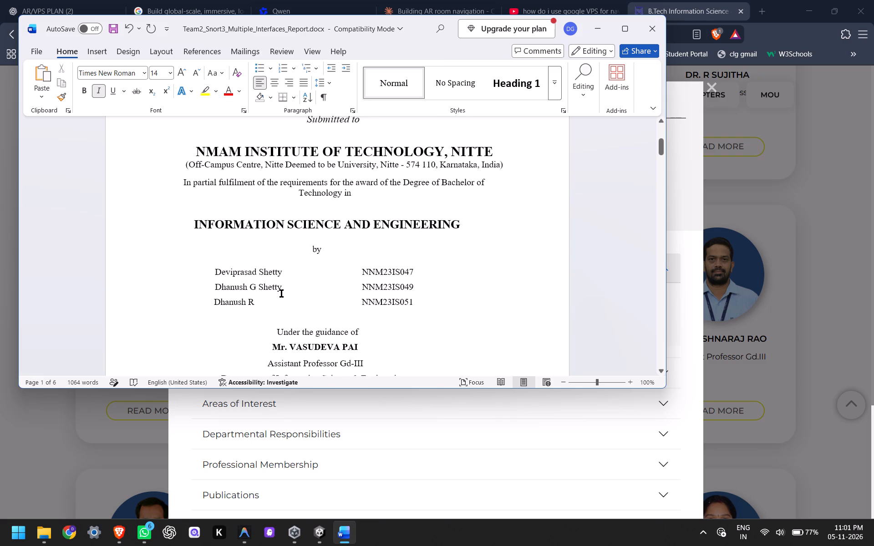
{"action": "left_click", "coordinate": [276, 331]}
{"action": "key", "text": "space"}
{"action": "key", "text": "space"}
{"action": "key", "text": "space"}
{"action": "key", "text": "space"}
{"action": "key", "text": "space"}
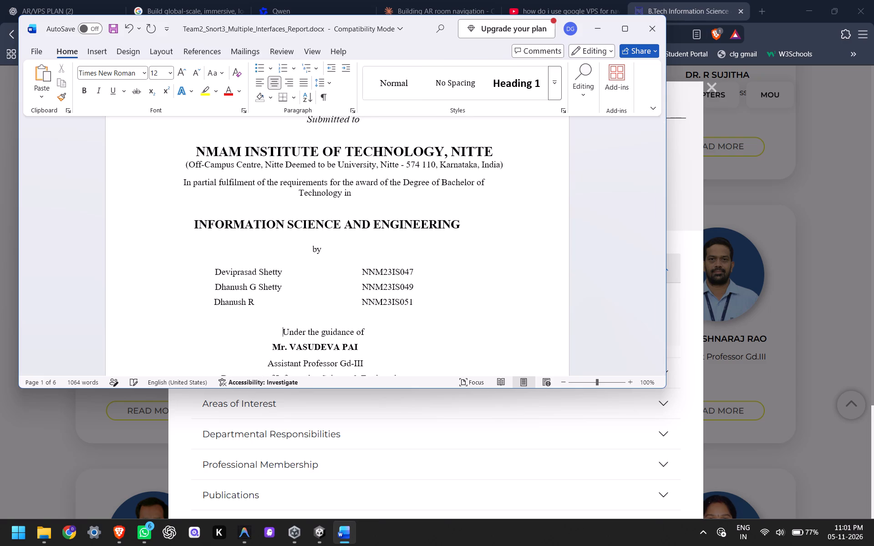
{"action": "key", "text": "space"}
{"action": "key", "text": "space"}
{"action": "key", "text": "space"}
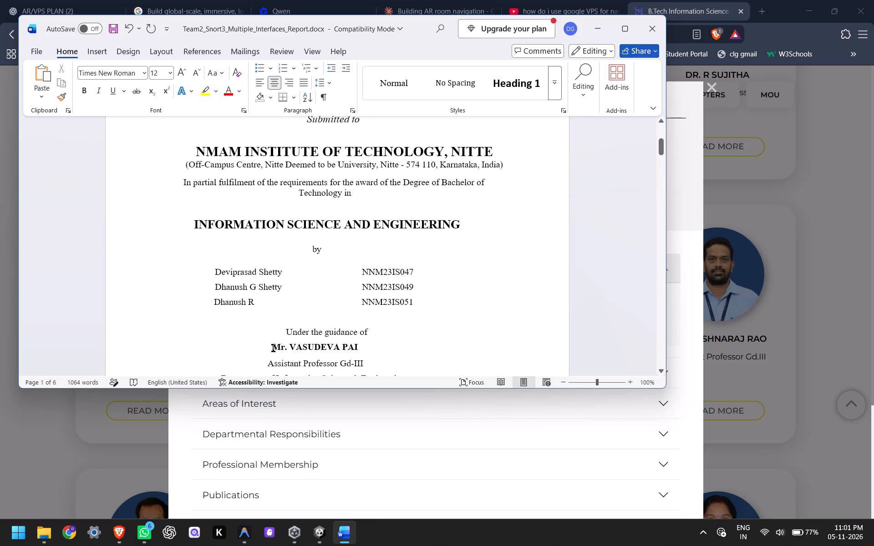
Indent the guide's name by five more spaces to centre it under "Under the guidance of".
{"action": "left_click", "coordinate": [273, 348]}
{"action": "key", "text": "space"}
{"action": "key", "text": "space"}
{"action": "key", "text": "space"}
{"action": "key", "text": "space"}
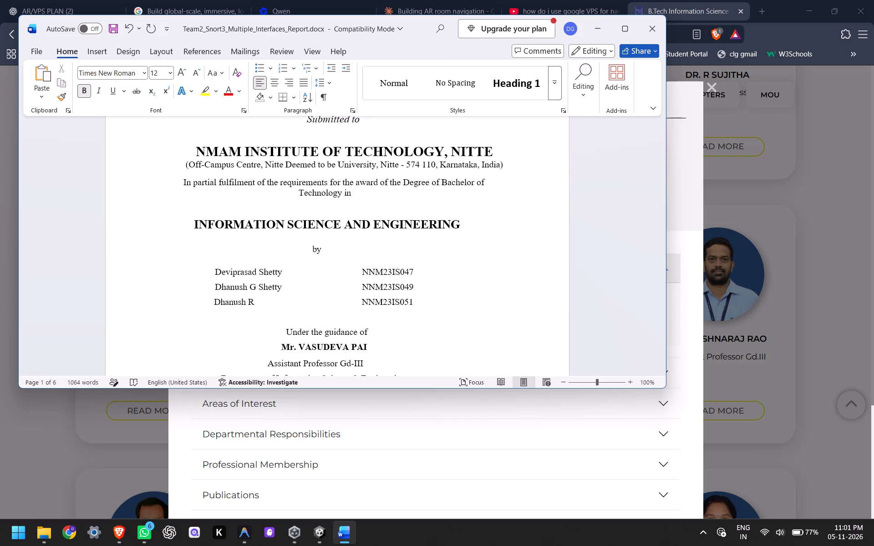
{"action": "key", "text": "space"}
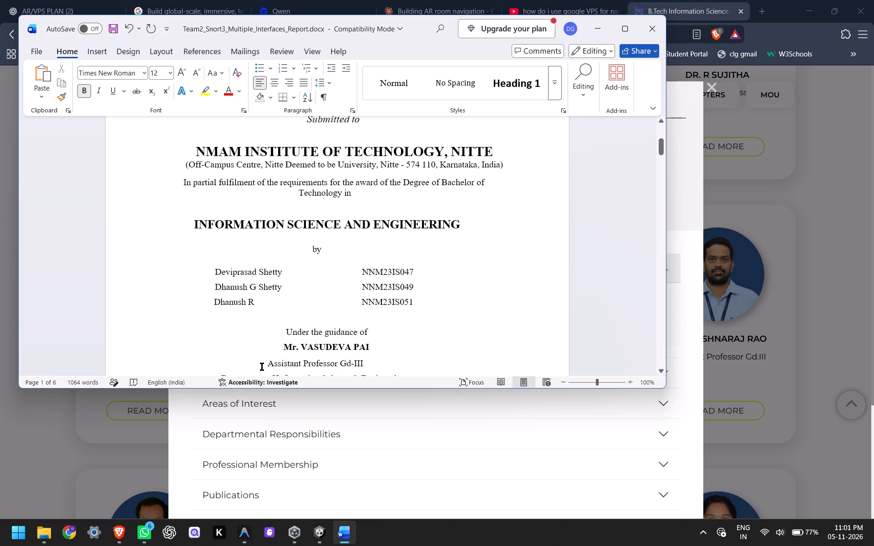
Shift the "Assistant Professor Gd-III" line right by five spaces to centre it under the guide's name.
{"action": "left_click", "coordinate": [267, 364]}
{"action": "key", "text": "space"}
{"action": "key", "text": "space"}
{"action": "key", "text": "space"}
{"action": "key", "text": "space"}
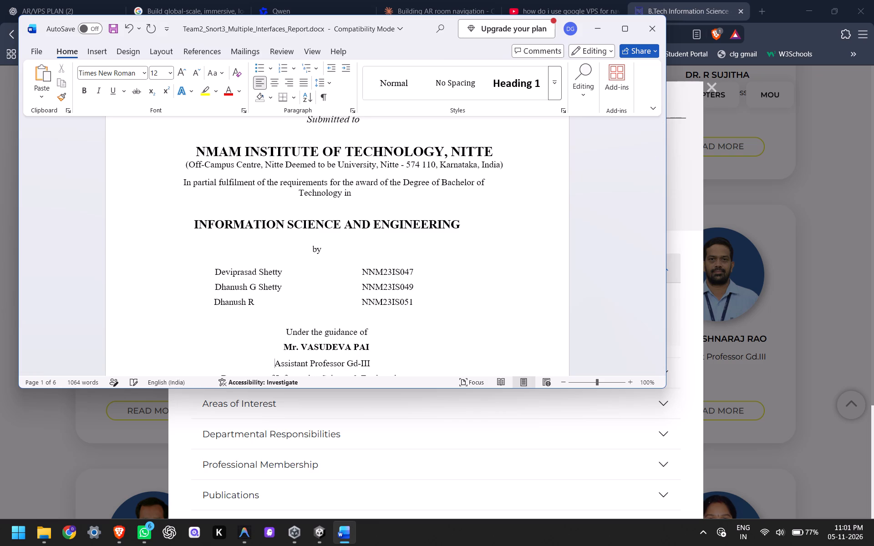
{"action": "key", "text": "space"}
Shift the department and institute lines below the guide's designation right by six spaces each to centre them.
{"action": "scroll", "coordinate": [328, 310], "scroll_direction": "down", "scroll_amount": 1}
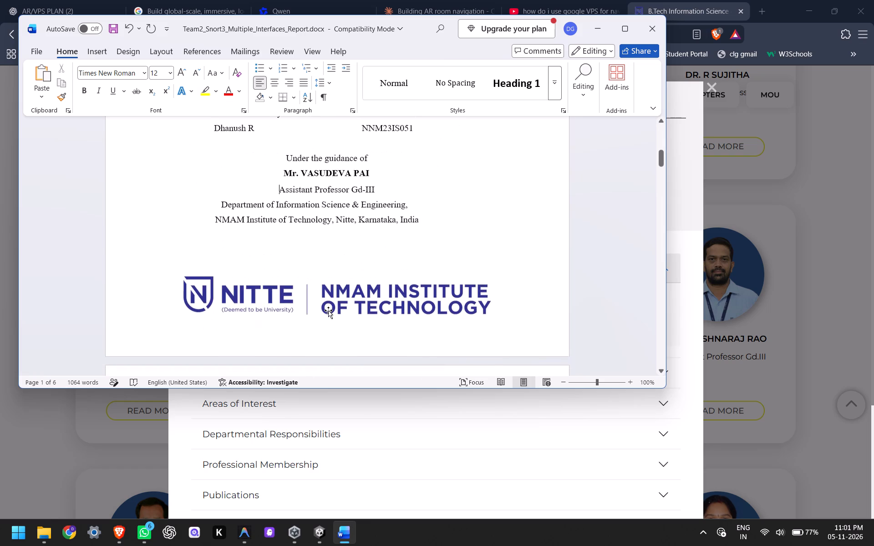
{"action": "scroll", "coordinate": [328, 310], "scroll_direction": "down", "scroll_amount": 1}
{"action": "left_click", "coordinate": [218, 213]}
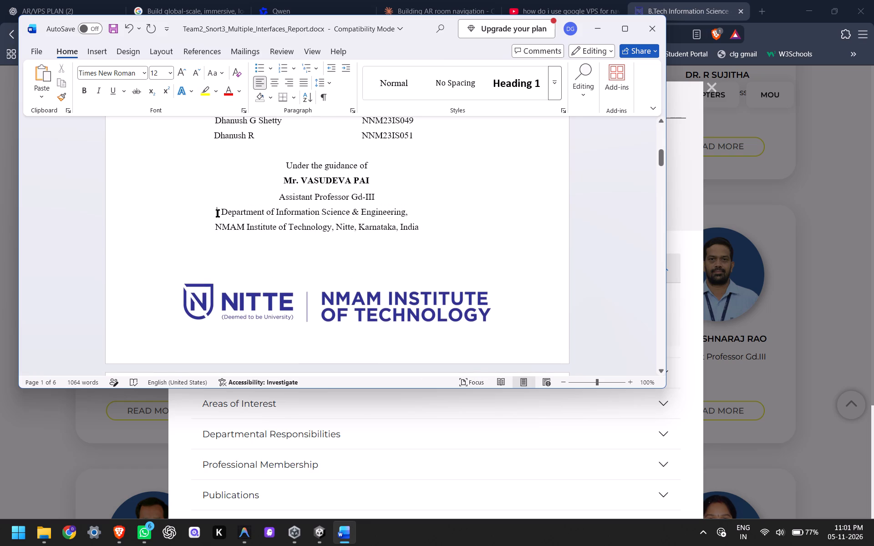
{"action": "key", "text": "space"}
{"action": "key", "text": "space"}
{"action": "key", "text": "space"}
{"action": "key", "text": "space"}
{"action": "key", "text": "space"}
{"action": "key", "text": "space"}
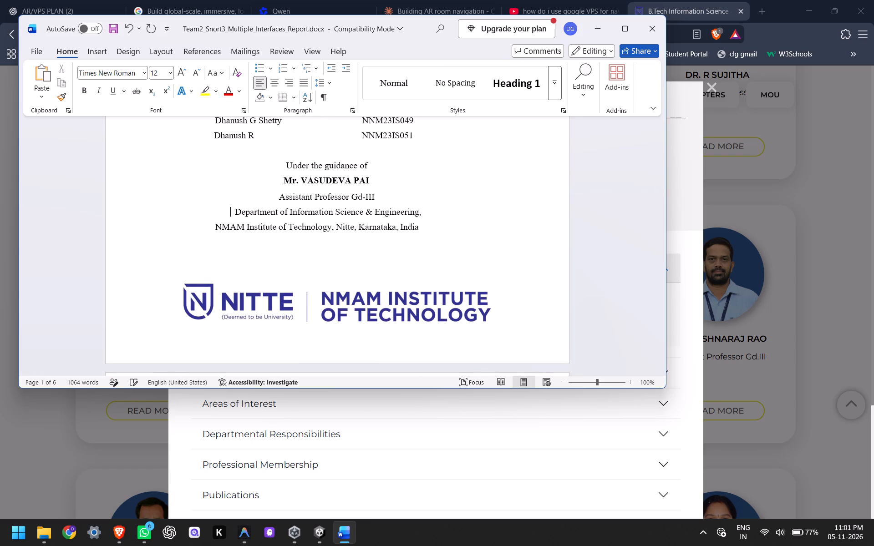
{"action": "left_click", "coordinate": [215, 229]}
{"action": "key", "text": "space"}
{"action": "key", "text": "space"}
{"action": "key", "text": "space"}
{"action": "key", "text": "space"}
{"action": "key", "text": "space"}
{"action": "key", "text": "space"}
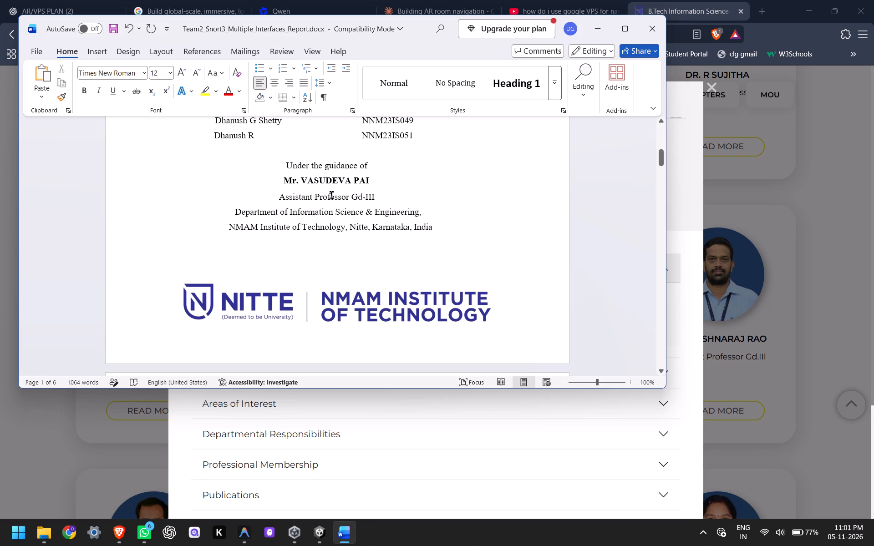
{"action": "scroll", "coordinate": [401, 184], "scroll_direction": "up", "scroll_amount": 4}
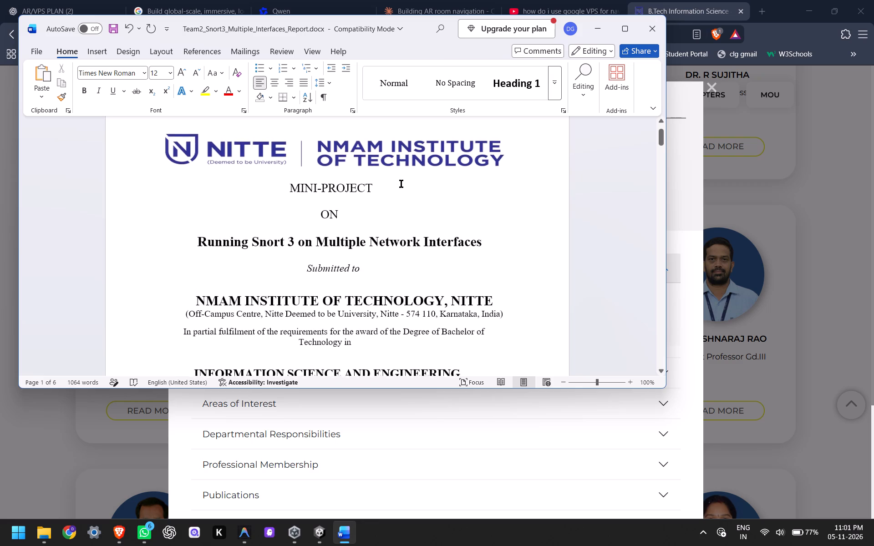
Save the Snort 3 report with the realigned cover page.
{"action": "scroll", "coordinate": [401, 184], "scroll_direction": "down", "scroll_amount": 1}
{"action": "key", "text": "ctrl+s"}
{"action": "key", "text": "ctrl+s"}
{"action": "key", "text": "ctrl+s"}
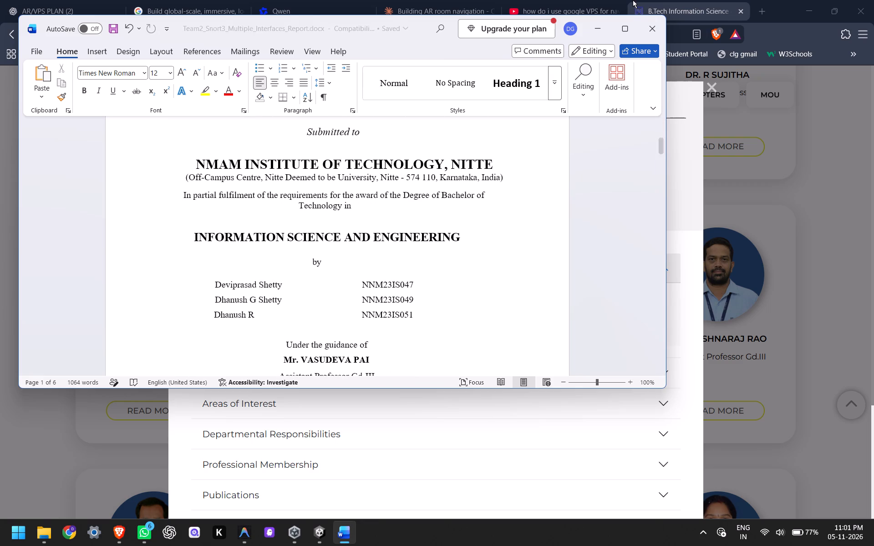
Maximize the document window and check the cover page's alignment from the guide's details up to the logo.
{"action": "left_click", "coordinate": [630, 24]}
{"action": "scroll", "coordinate": [547, 242], "scroll_direction": "up", "scroll_amount": 1}
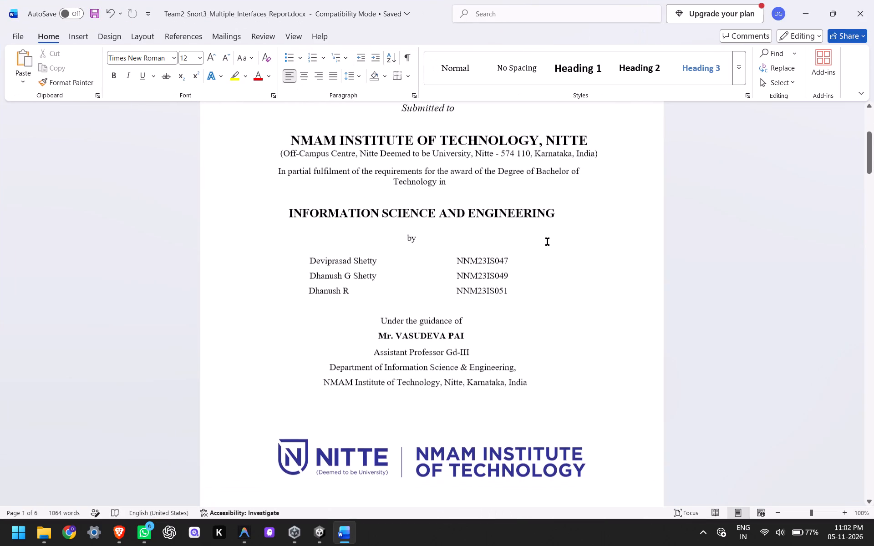
{"action": "scroll", "coordinate": [547, 242], "scroll_direction": "up", "scroll_amount": 1}
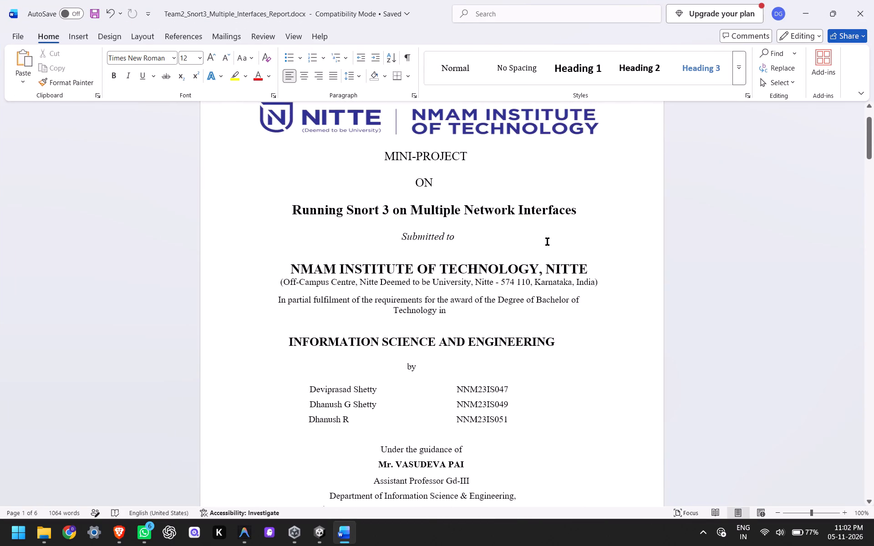
{"action": "scroll", "coordinate": [547, 242], "scroll_direction": "up", "scroll_amount": 1}
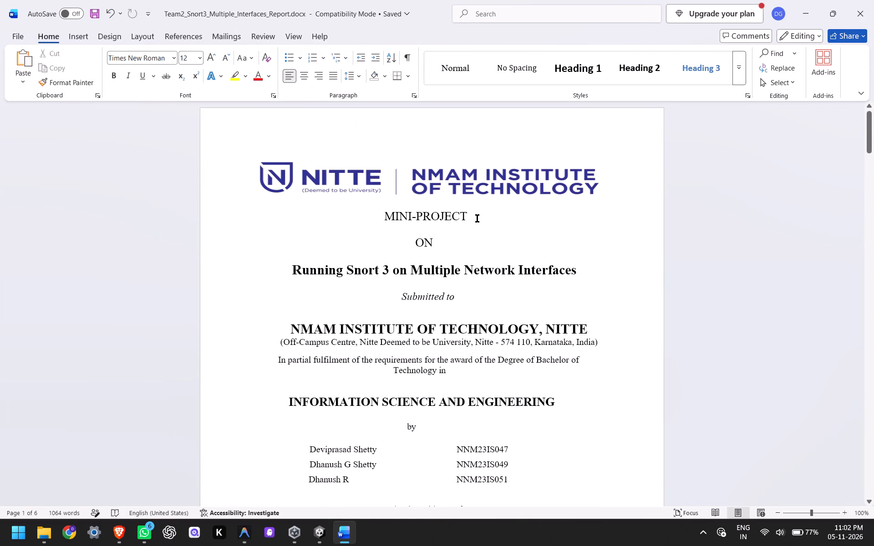
Switch to the browser showing the guide's faculty profile on the department page.
{"action": "key", "text": "alt+Tab"}
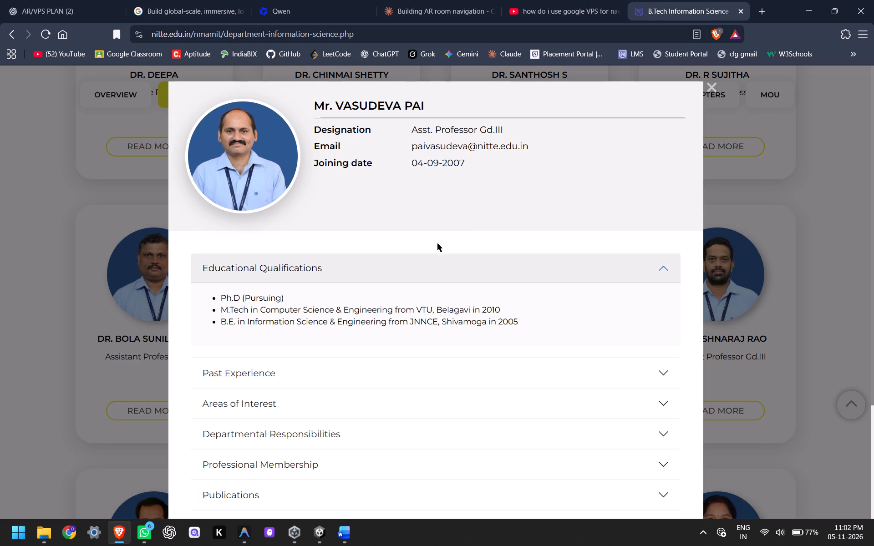
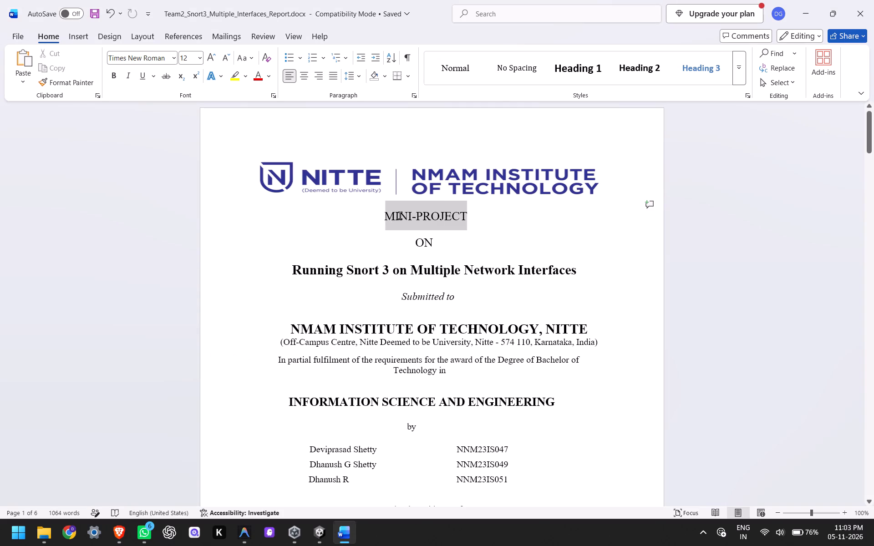
Replace the "MINI-PROJECT" line under the cover page logo with "TASK-II".
{"action": "left_click_drag", "start_coordinate": [400, 216], "coordinate": [390, 216]}
{"action": "key", "text": "shift+a"}
{"action": "key", "text": "shift+BackSpace"}
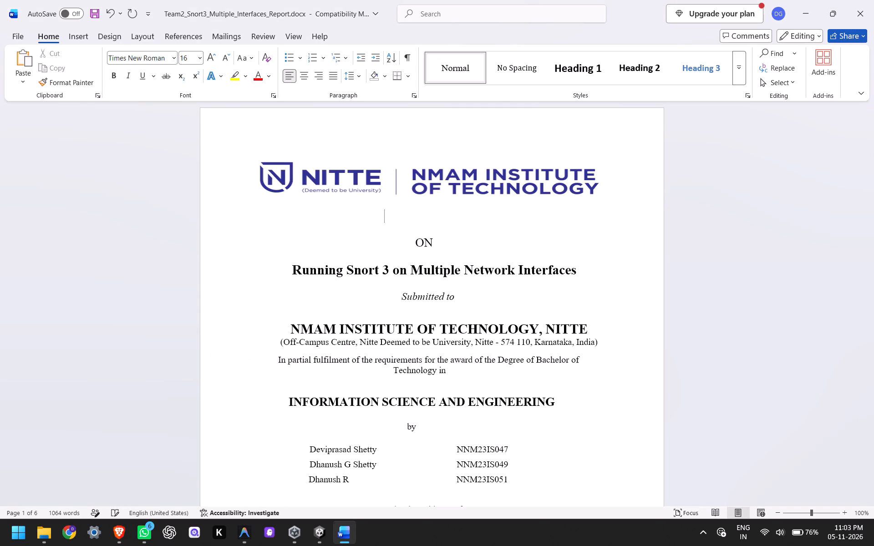
{"action": "type", "text": "TAS"}
{"action": "key", "text": "shift+k"}
{"action": "key", "text": "minus"}
{"action": "type", "text": "II"}
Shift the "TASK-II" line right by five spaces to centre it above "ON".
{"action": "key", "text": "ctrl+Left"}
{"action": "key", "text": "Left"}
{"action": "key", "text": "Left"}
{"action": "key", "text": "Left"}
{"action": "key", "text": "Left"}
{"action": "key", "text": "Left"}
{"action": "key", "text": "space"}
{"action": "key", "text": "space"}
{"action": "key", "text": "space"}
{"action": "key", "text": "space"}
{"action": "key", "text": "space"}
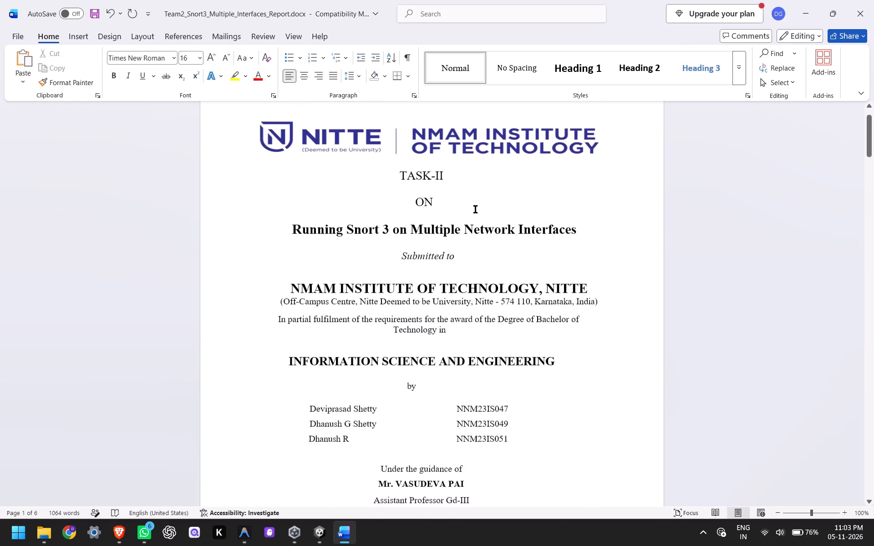
Extend the "TASK-II" line on the cover page so it reads "TASK-II : REPORT".
{"action": "left_click", "coordinate": [449, 180]}
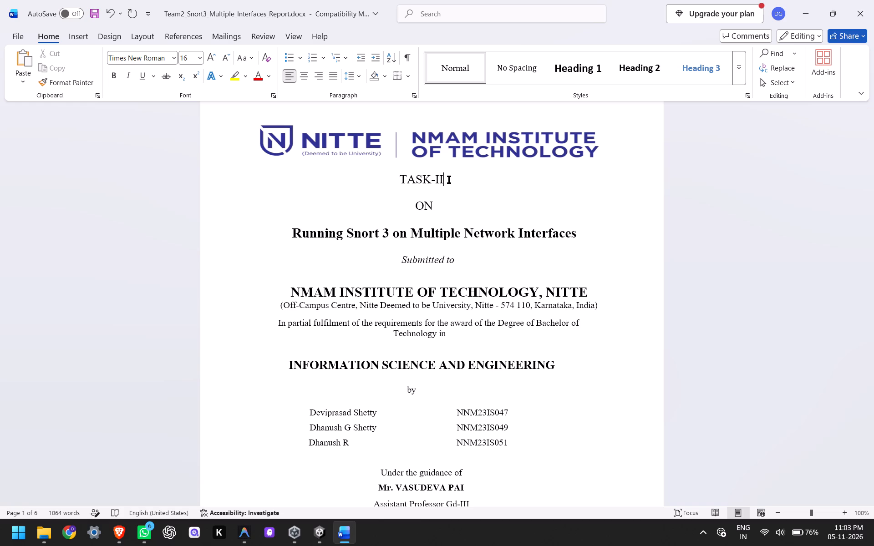
{"action": "key", "text": "shift+colon"}
{"action": "key", "text": "Left"}
{"action": "key", "text": "Left"}
{"action": "key", "text": "Right"}
{"action": "key", "text": "space"}
{"action": "key", "text": "Right"}
{"action": "key", "text": "space"}
{"action": "type", "text": "REPORT"}
Shift the "TASK-II : REPORT" line left by removing eight leading spaces, centring it above "ON".
{"action": "key", "text": "ctrl+Left"}
{"action": "key", "text": "ctrl+Left"}
{"action": "key", "text": "ctrl+Left"}
{"action": "key", "text": "ctrl+Left"}
{"action": "key", "text": "ctrl+Left"}
{"action": "key", "text": "ctrl+Left"}
{"action": "key", "text": "ctrl+Right"}
{"action": "key", "text": "BackSpace"}
{"action": "key", "text": "BackSpace"}
{"action": "key", "text": "BackSpace"}
{"action": "key", "text": "BackSpace"}
{"action": "key", "text": "BackSpace"}
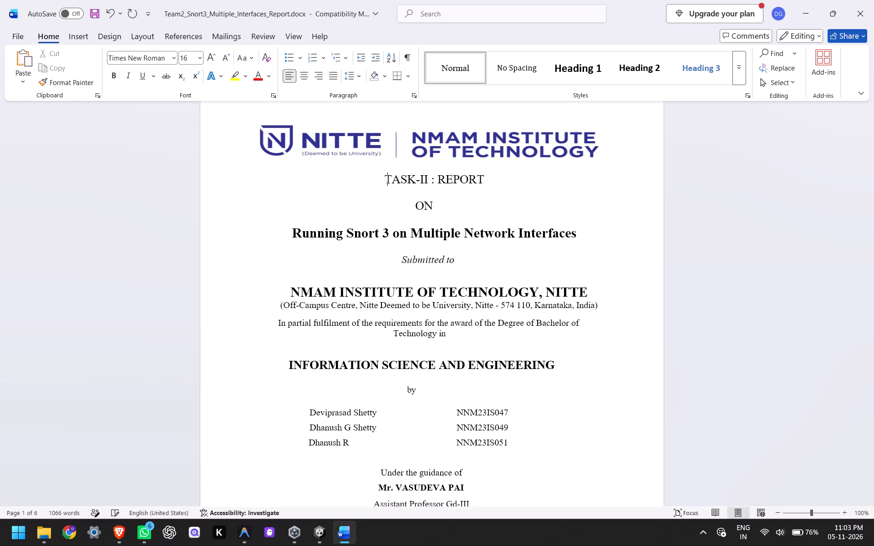
{"action": "key", "text": "BackSpace"}
{"action": "key", "text": "BackSpace"}
{"action": "key", "text": "BackSpace"}
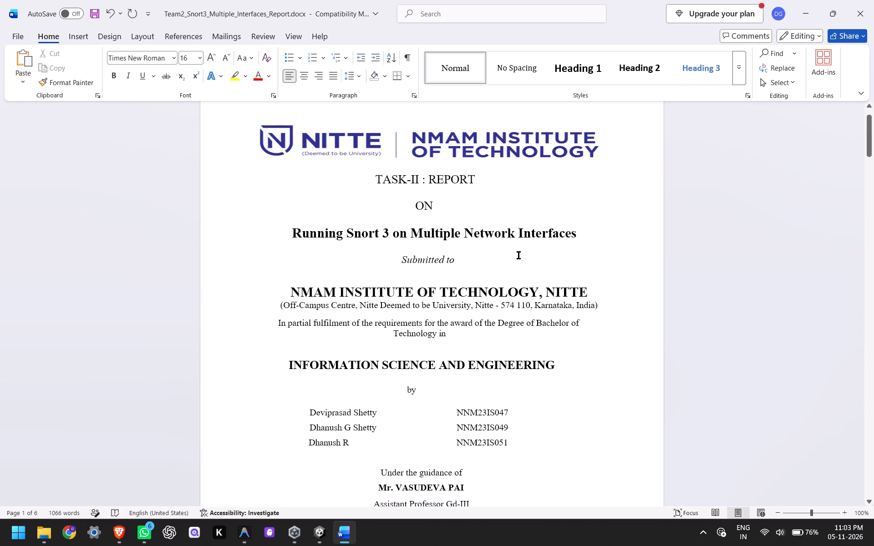
Check the rest of the report down to the Conclusion and save the document.
{"action": "scroll", "coordinate": [518, 255], "scroll_direction": "down", "scroll_amount": 3}
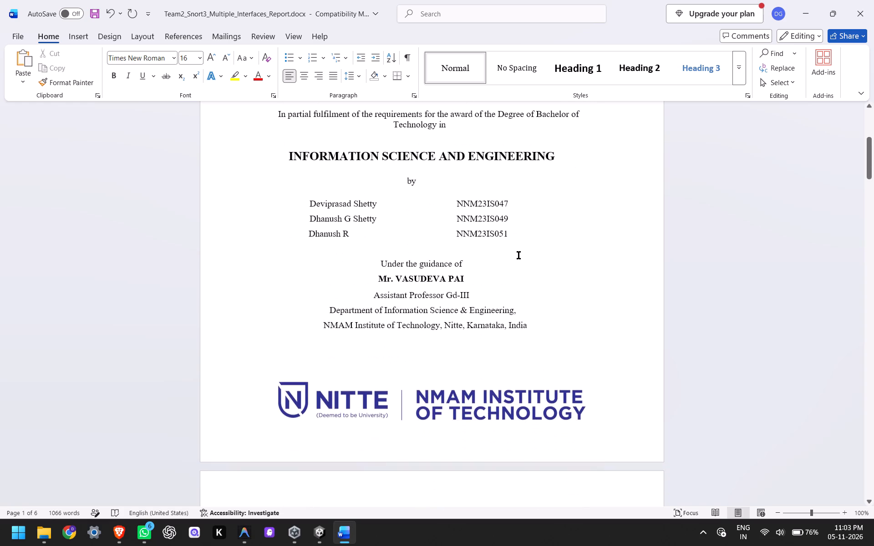
{"action": "scroll", "coordinate": [518, 255], "scroll_direction": "down", "scroll_amount": 7}
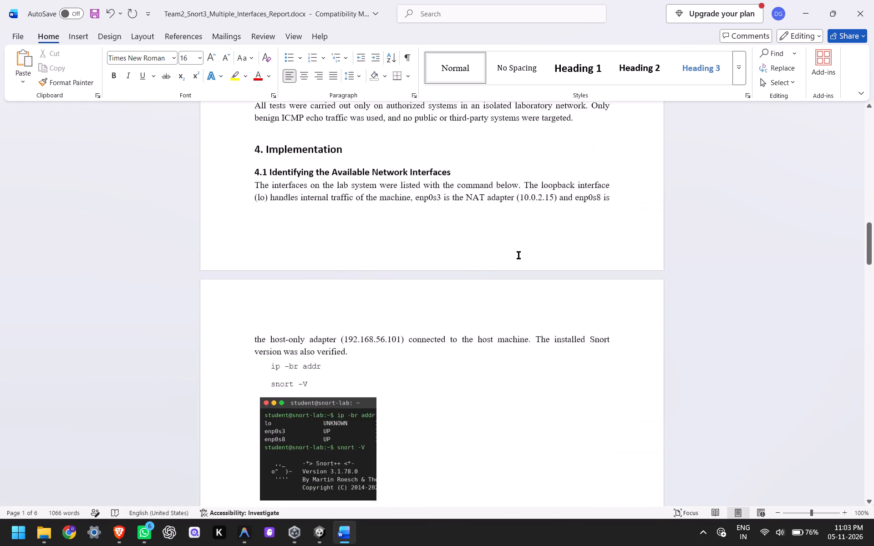
{"action": "scroll", "coordinate": [518, 255], "scroll_direction": "down", "scroll_amount": 7}
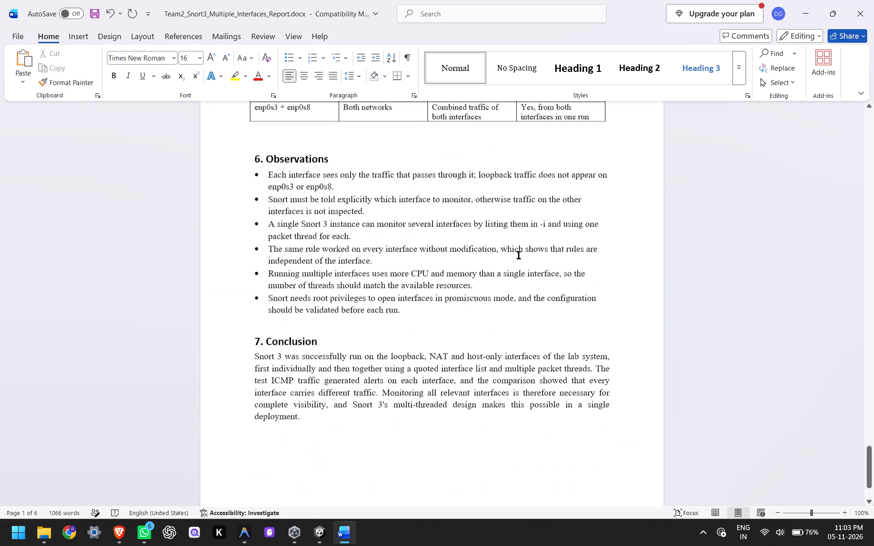
{"action": "scroll", "coordinate": [518, 255], "scroll_direction": "down", "scroll_amount": 2}
{"action": "key", "text": "ctrl+s"}
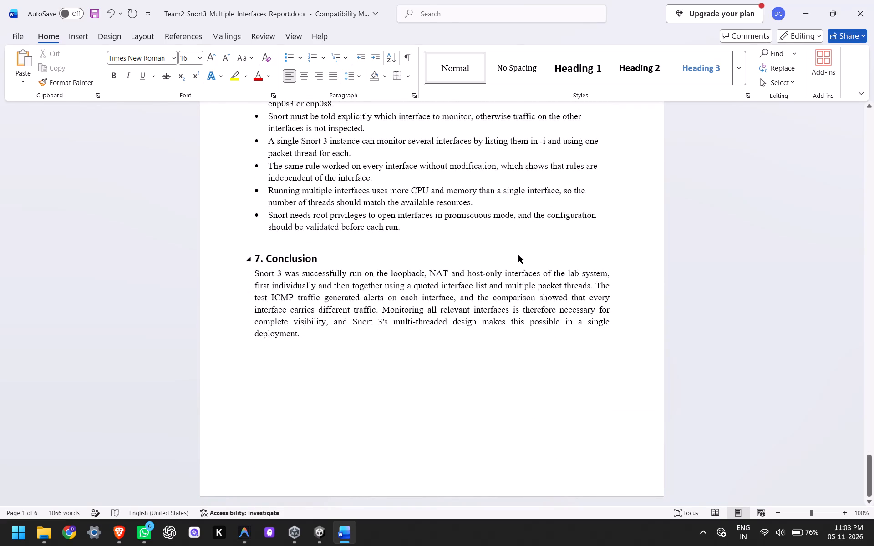
{"action": "key", "text": "ctrl+s"}
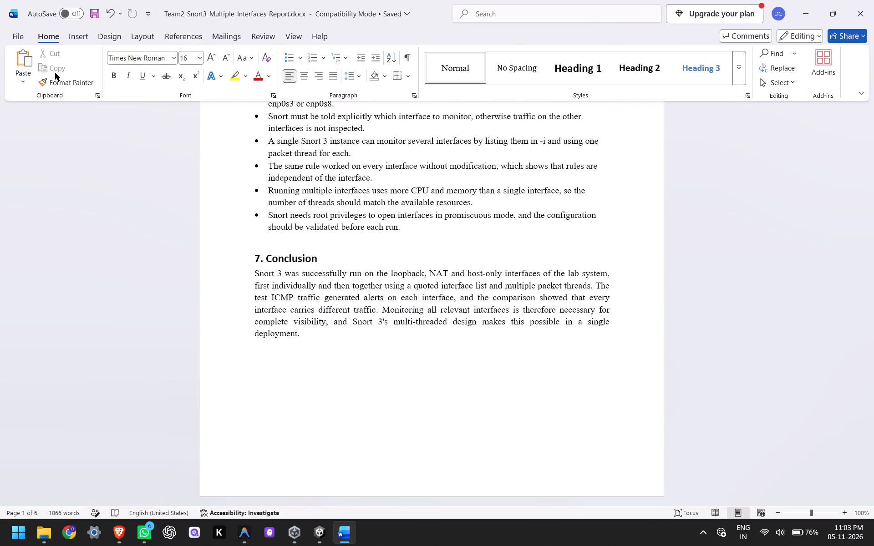
Start saving a copy of the report in the Downloads folder, entering "TEAM-2:" as the beginning of its file name.
{"action": "left_click", "coordinate": [21, 39]}
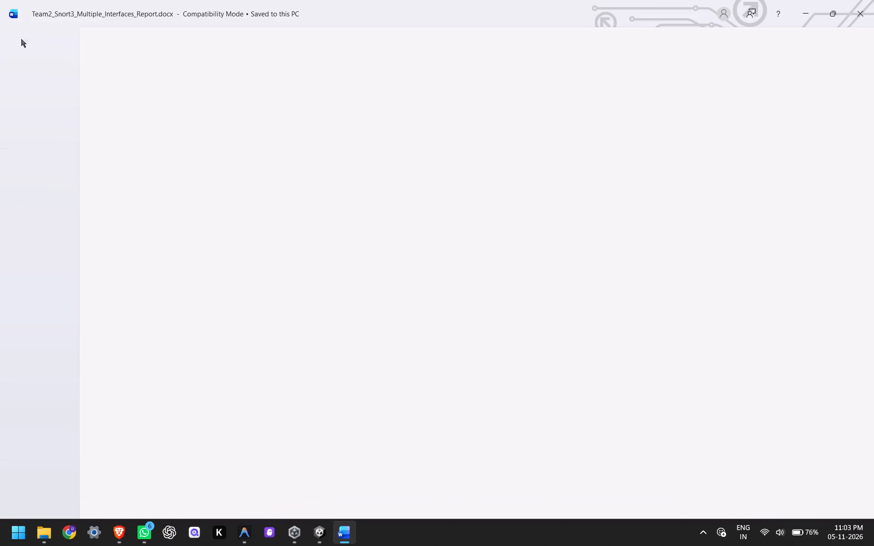
{"action": "left_click", "coordinate": [40, 218]}
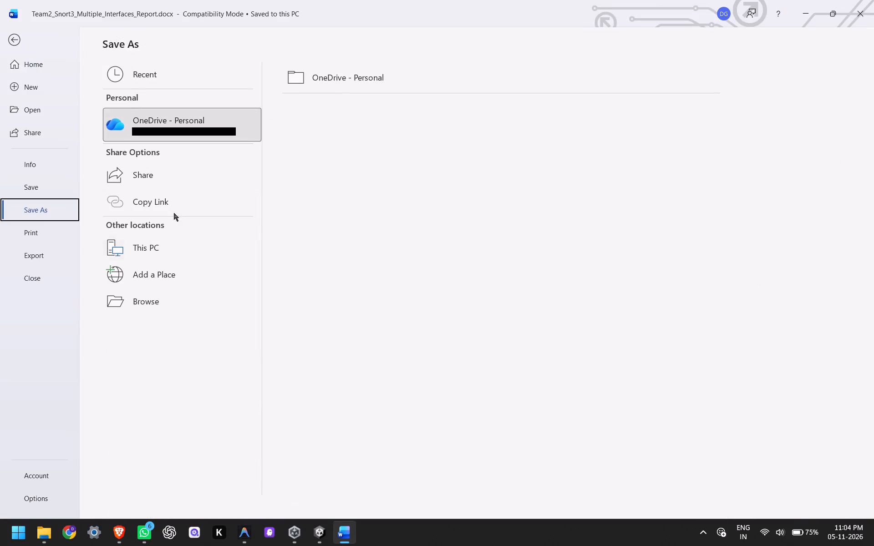
{"action": "left_click", "coordinate": [167, 247]}
{"action": "left_click", "coordinate": [401, 122]}
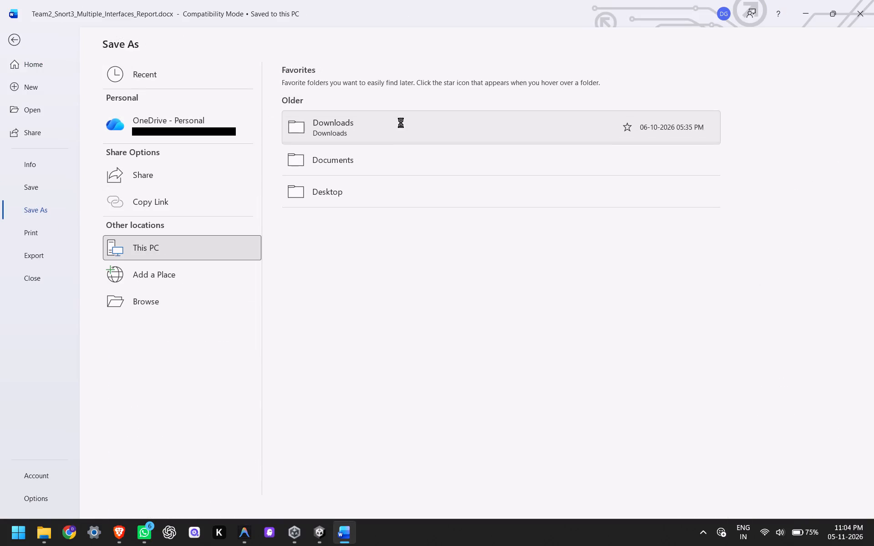
{"action": "key", "text": "ctrl+BackSpace"}
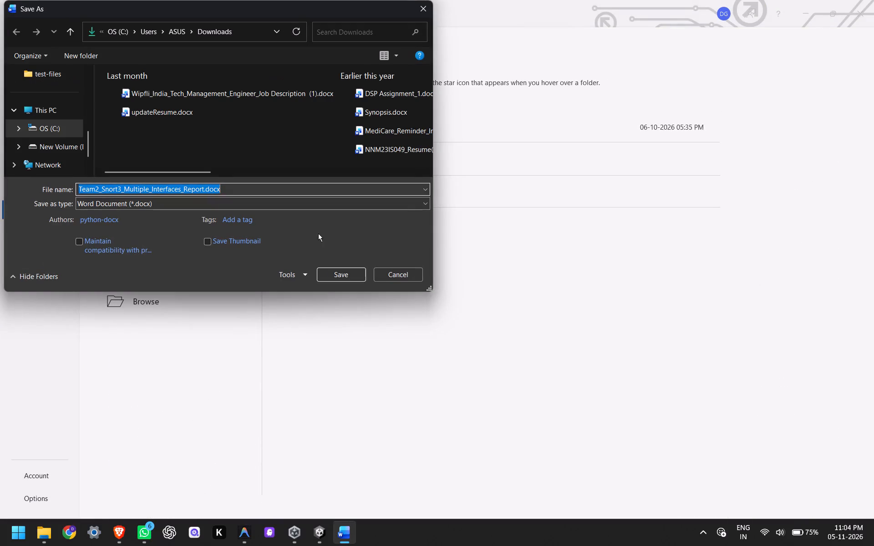
{"action": "key", "text": "BackSpace"}
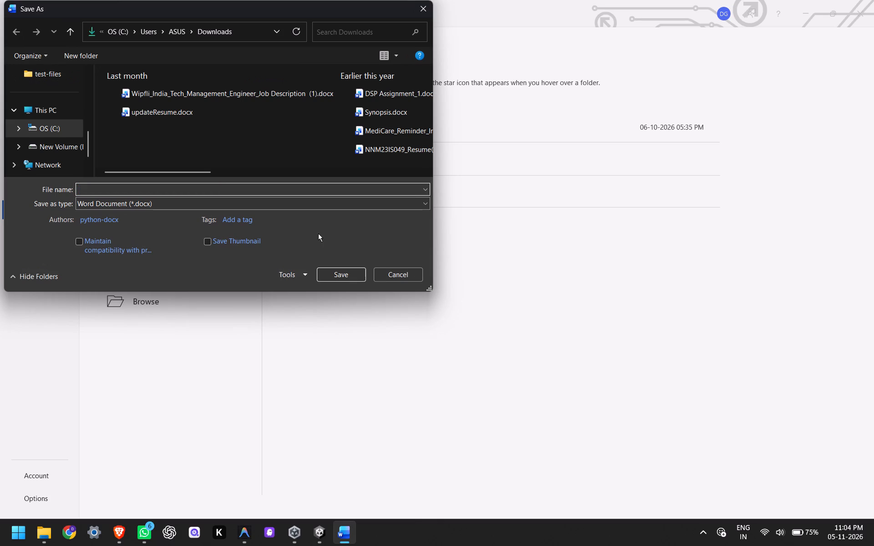
{"action": "type", "text": "TEAM"}
{"action": "key", "text": "minus"}
{"action": "key", "text": "2"}
{"action": "key", "text": "shift+colon"}
Switch from the open Save As dialog to another application window.
{"action": "key", "text": "alt+Tab"}
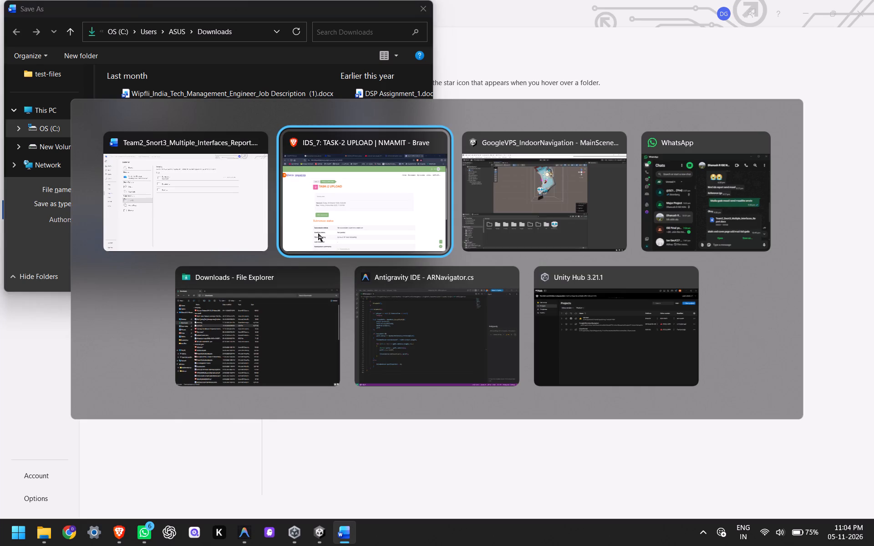
{"action": "key", "text": "alt+Tab"}
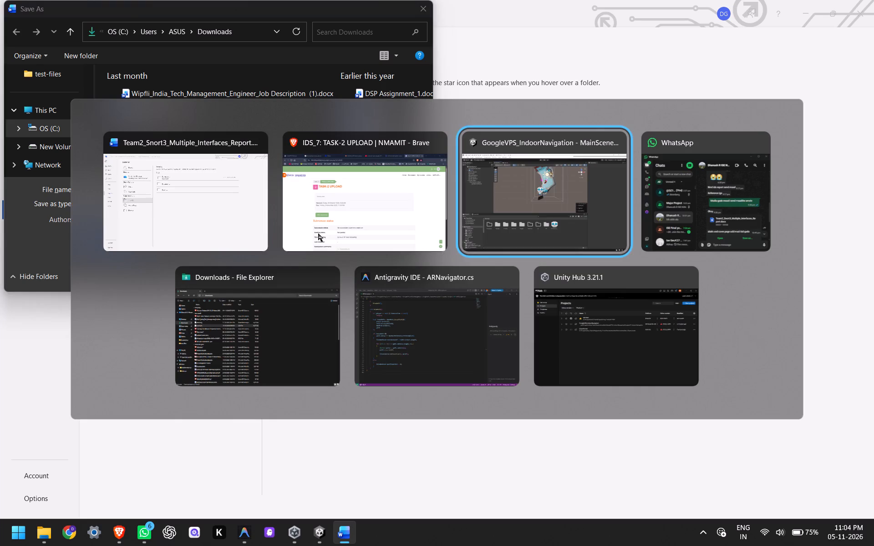
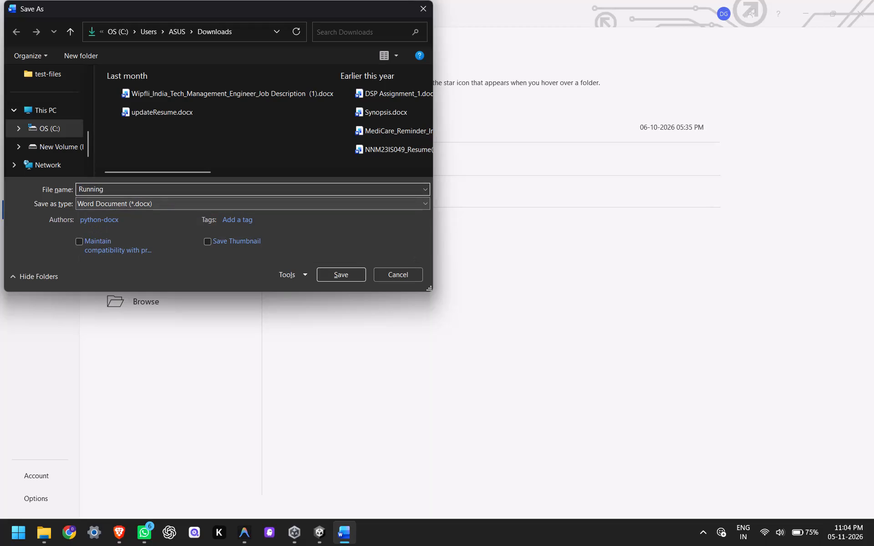
Restore the "TEAM-2:" prefix and complete the copy's file name as "TEAM-2:Running_Snort_On_Multiple_Devices".
{"action": "key", "text": "ctrl+z"}
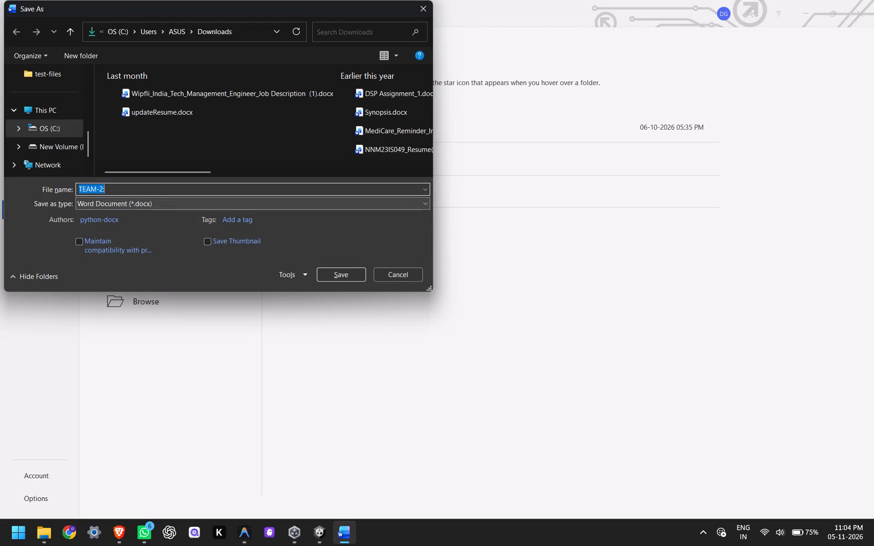
{"action": "key", "text": "Right"}
{"action": "type", "text": "Running_Snort_"}
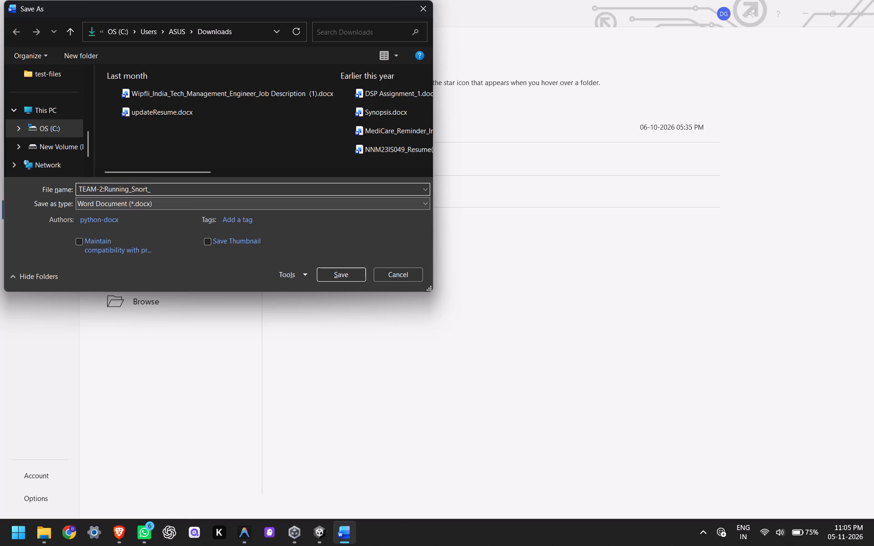
{"action": "type", "text": "On_"}
{"action": "type", "text": "Multiple_SD"}
{"action": "key", "text": "BackSpace"}
{"action": "key", "text": "BackSpace"}
{"action": "type", "text": "Devices"}
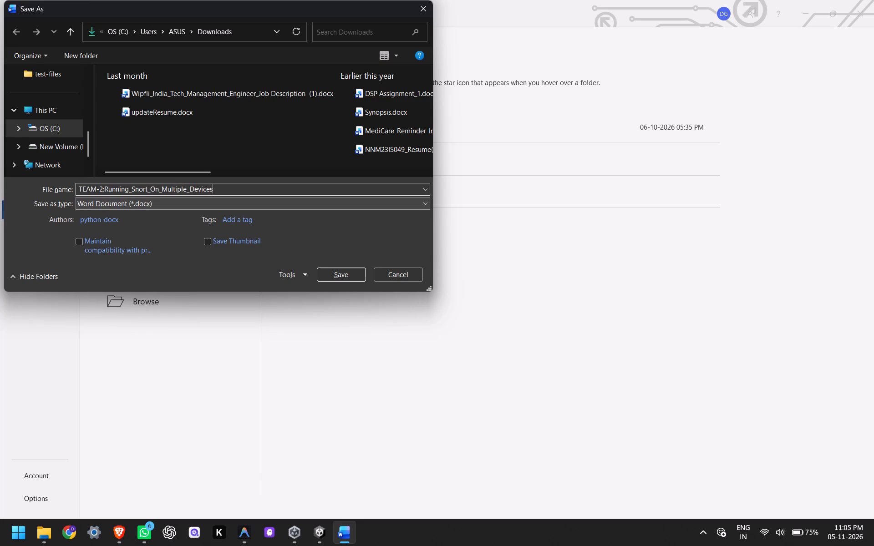
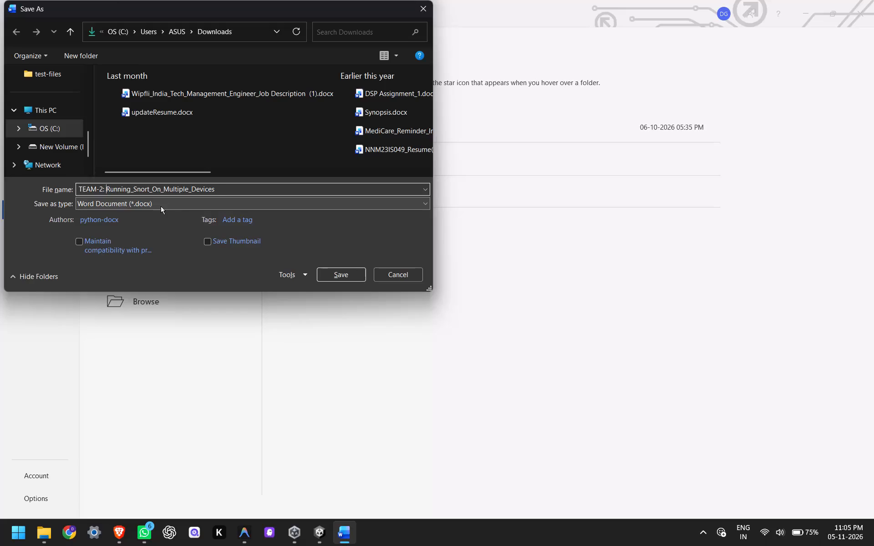
Replace the colon and space after "TEAM-2" with an underscore and save the copy as "TEAM-2_Running_Snort_On_Multiple_Devices" in Downloads.
{"action": "key", "text": "BackSpace"}
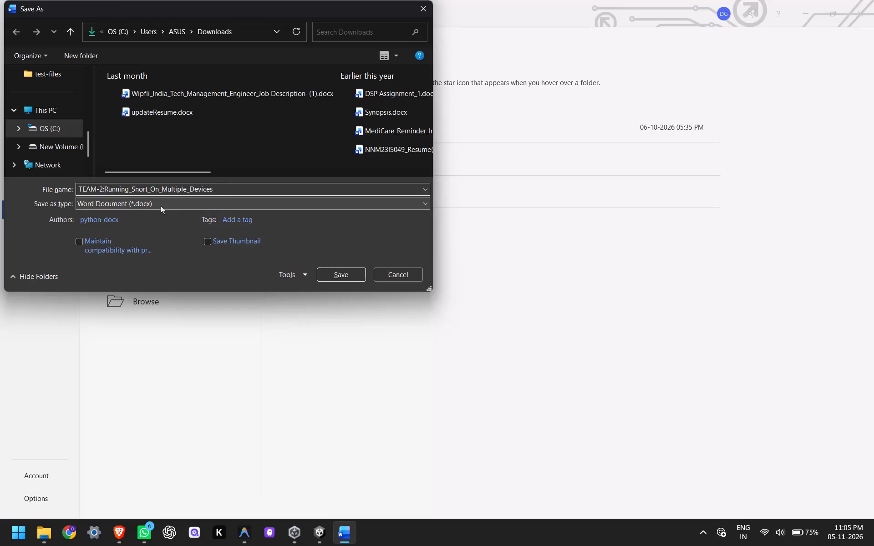
{"action": "key", "text": "BackSpace"}
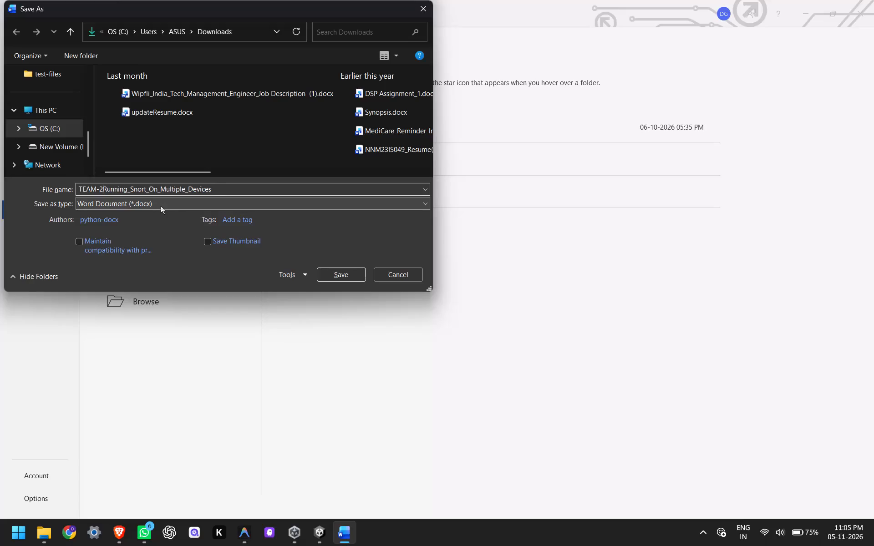
{"action": "key", "text": "shift+underscore"}
{"action": "key", "text": "ctrl+Right"}
{"action": "key", "text": "ctrl+Right"}
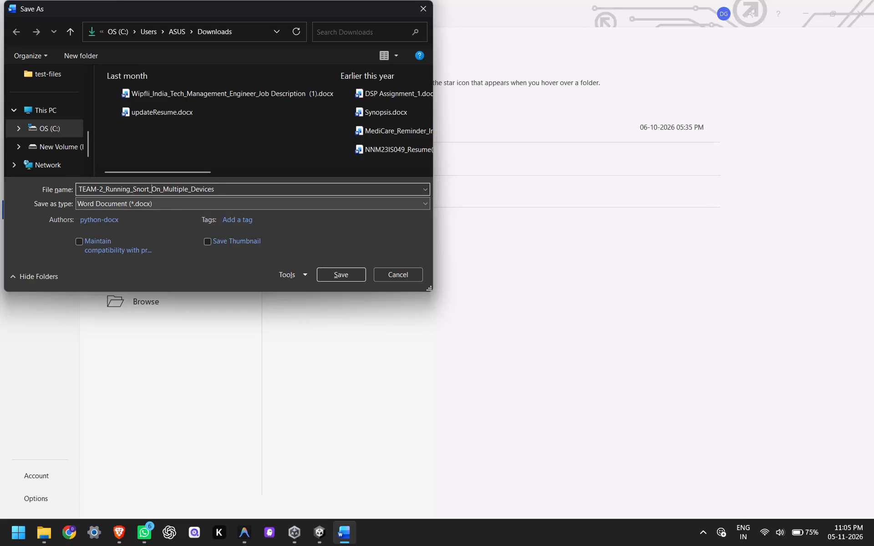
{"action": "key", "text": "ctrl+Right"}
{"action": "key", "text": "ctrl+Right"}
{"action": "key", "text": "ctrl+Right"}
{"action": "key", "text": "ctrl+Right"}
{"action": "key", "text": "Return"}
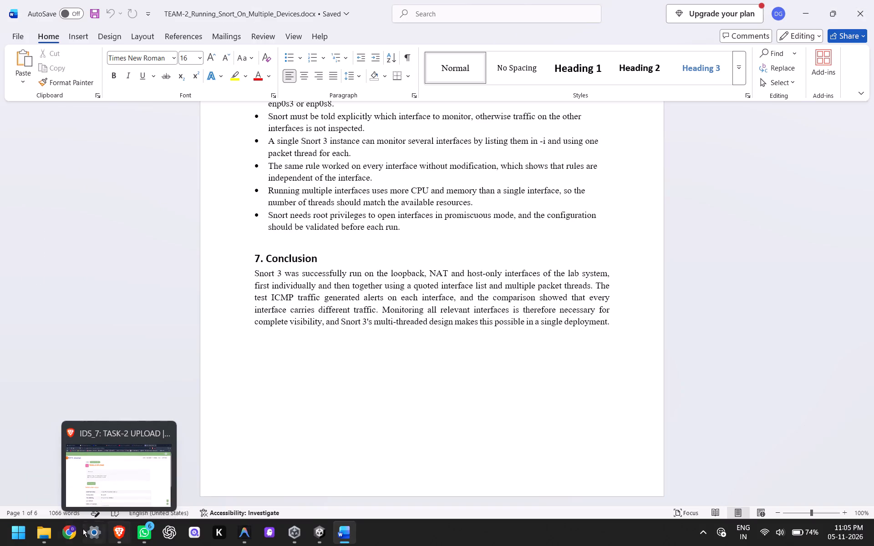
In File Explorer, rename the saved report in Downloads as "TEAM-2_Running_Snort_On_Multiple_Devices(SOFT_COPY).docx", closing the document in Word so the rename can complete.
{"action": "left_click", "coordinate": [50, 532]}
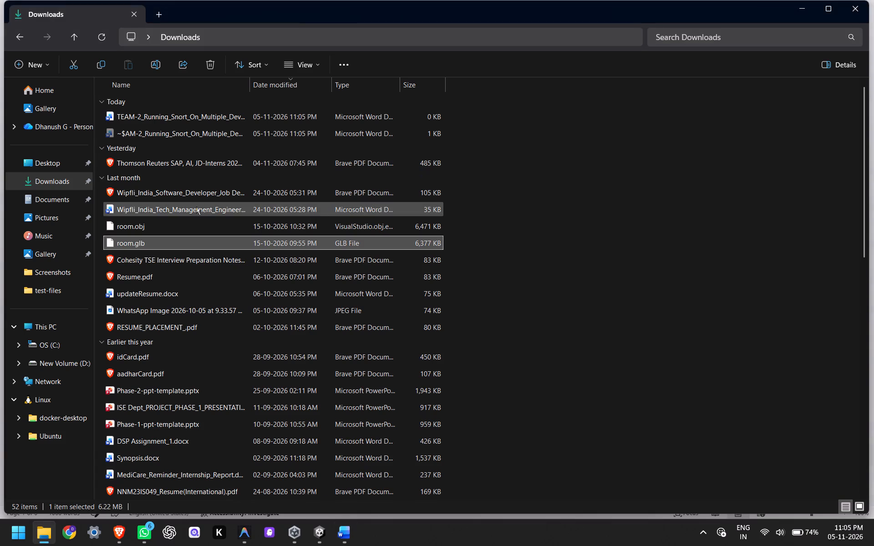
{"action": "right_click", "coordinate": [189, 111]}
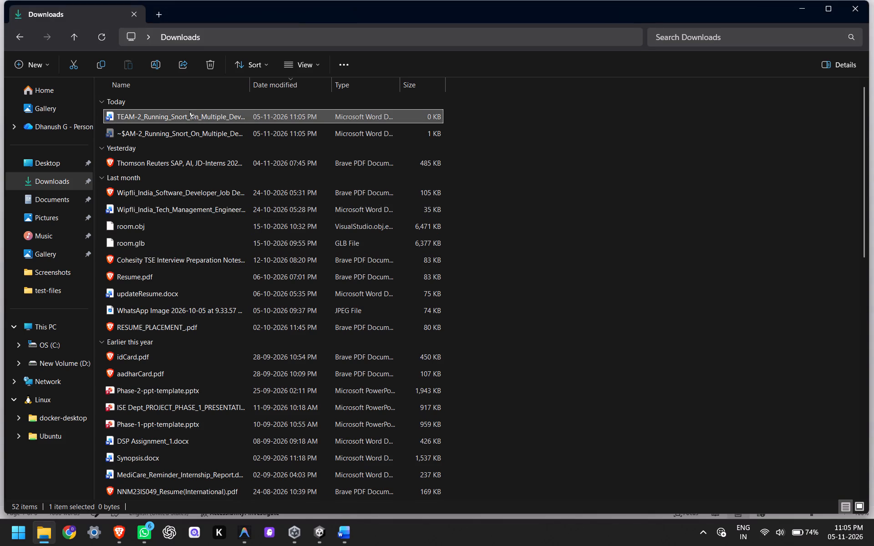
{"action": "left_click", "coordinate": [288, 132]}
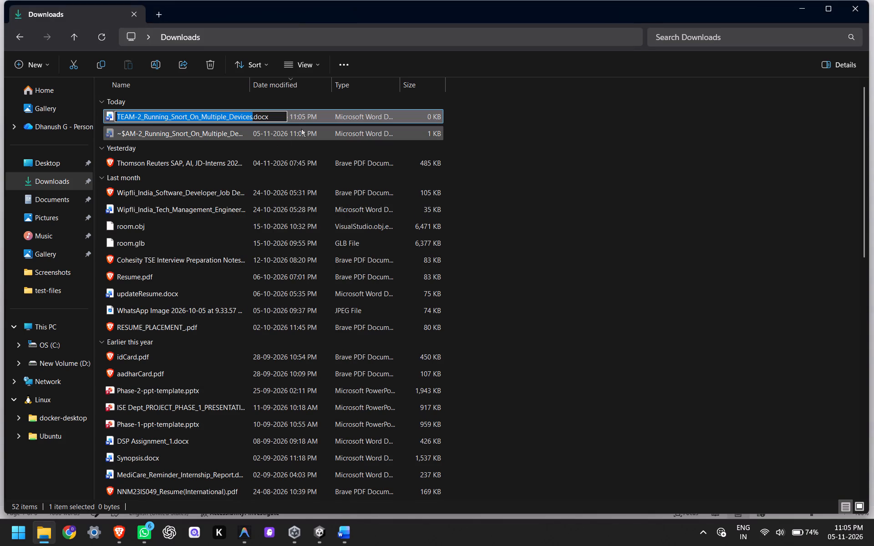
{"action": "key", "text": "Right"}
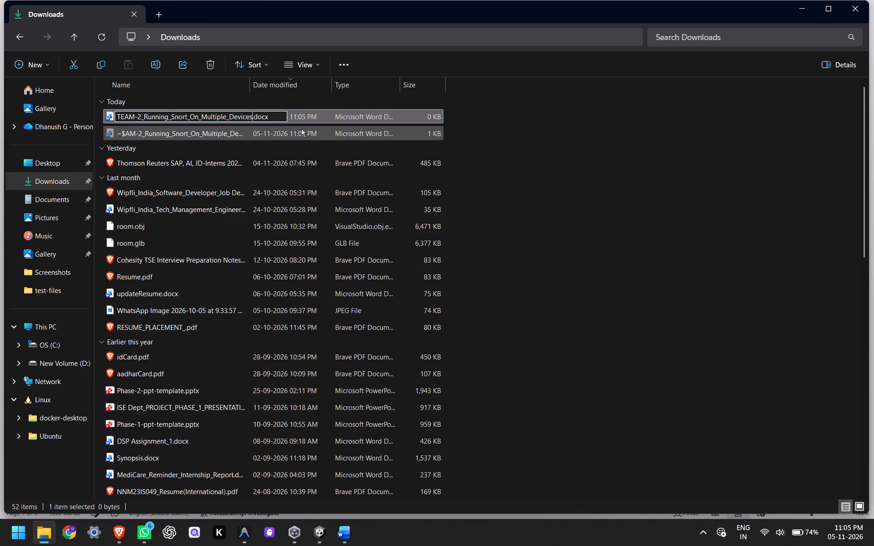
{"action": "type", "text": "(SOFT"}
{"action": "type", "text": "_COPY"}
{"action": "key", "text": "shift+parenright"}
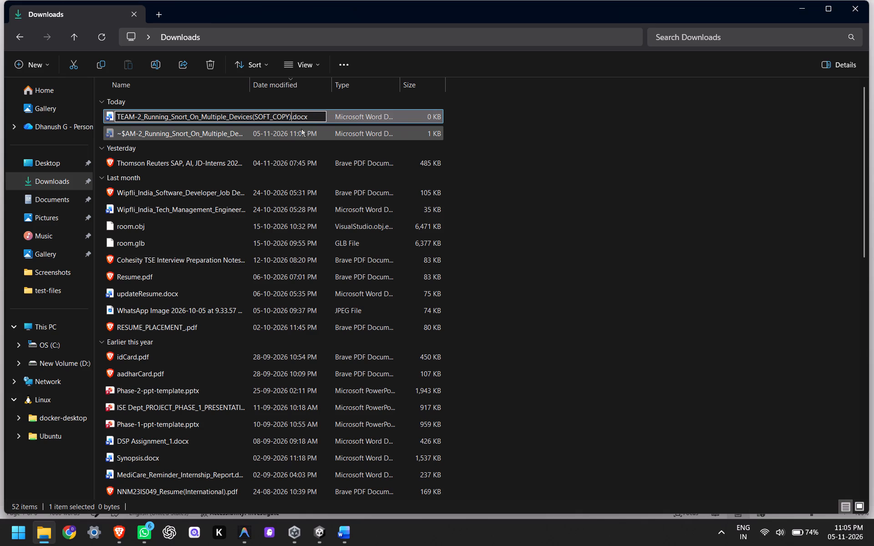
{"action": "key", "text": "Return"}
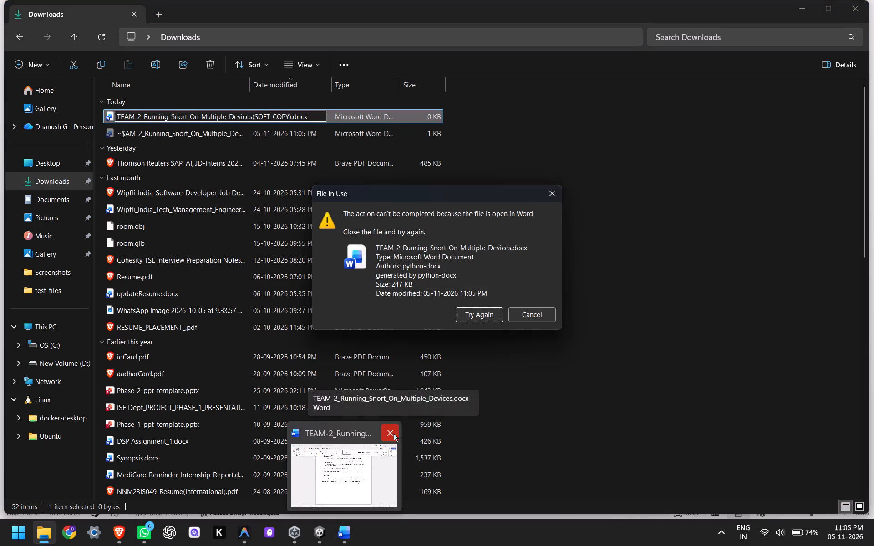
{"action": "left_click", "coordinate": [394, 434]}
{"action": "left_click", "coordinate": [476, 312]}
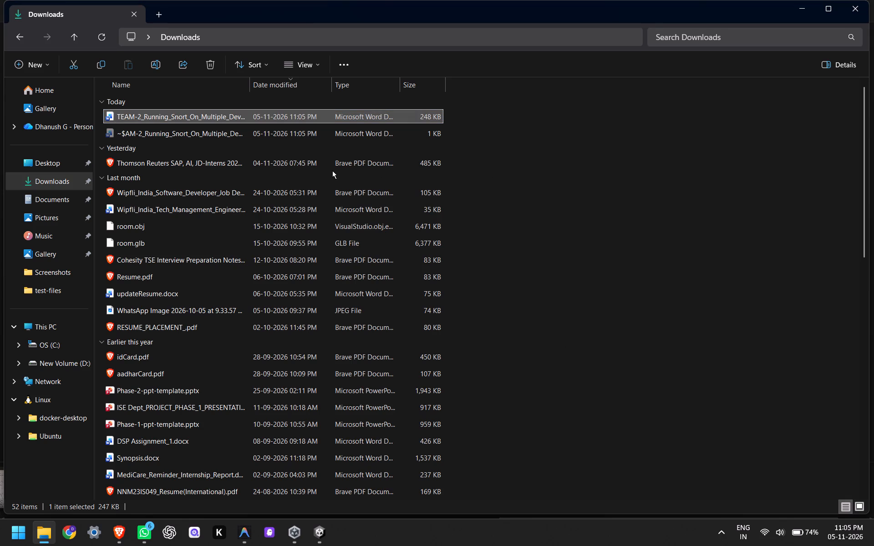
Pick up the TEAM-2 soft-copy report file in Downloads to transfer it out of the folder.
{"action": "left_click", "coordinate": [209, 116]}
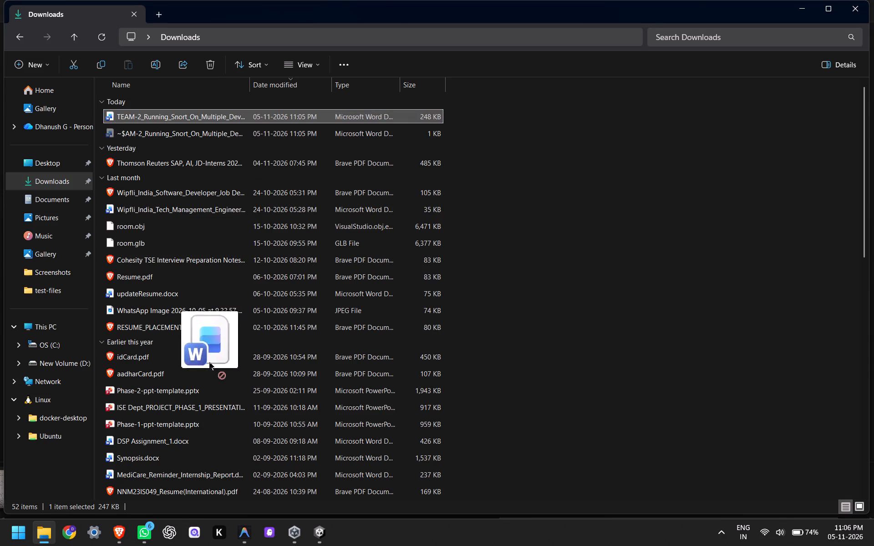